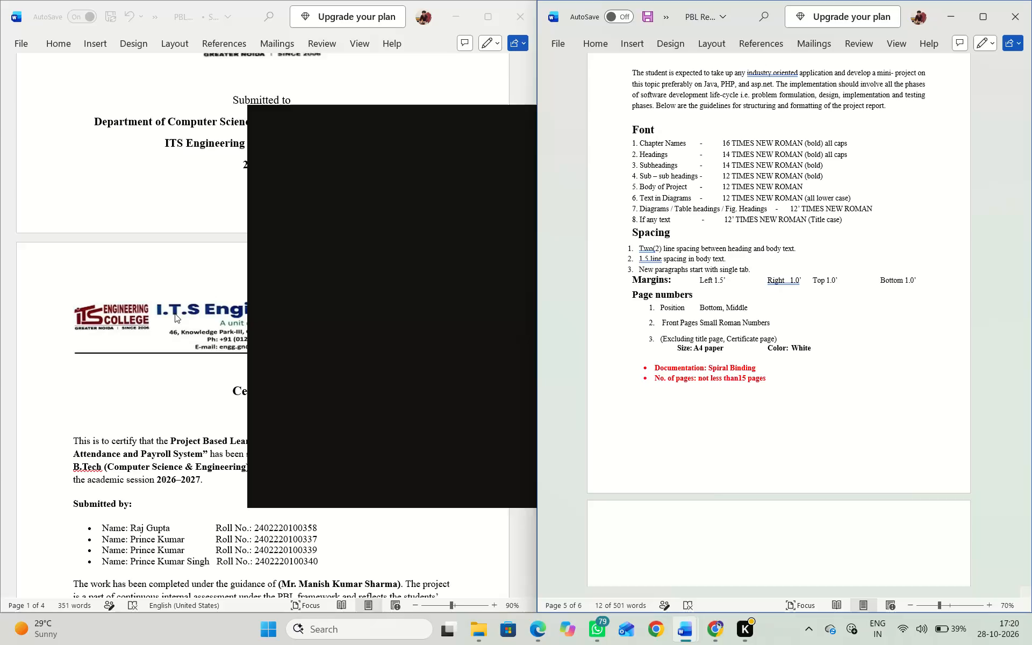
Review the font, spacing and margin guidelines and the PBL report draft from its title page through the certificate and SDG justification to the blank last page.
click(175, 313)
scroll(556, 262, down, 4)
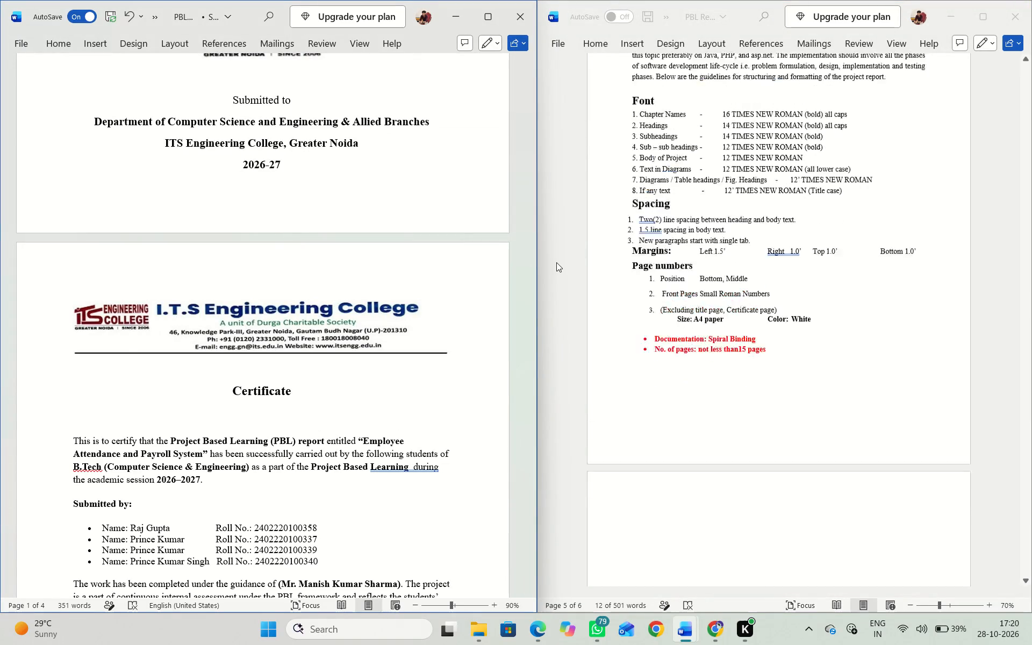
scroll(556, 262, down, 1)
scroll(556, 262, up, 3)
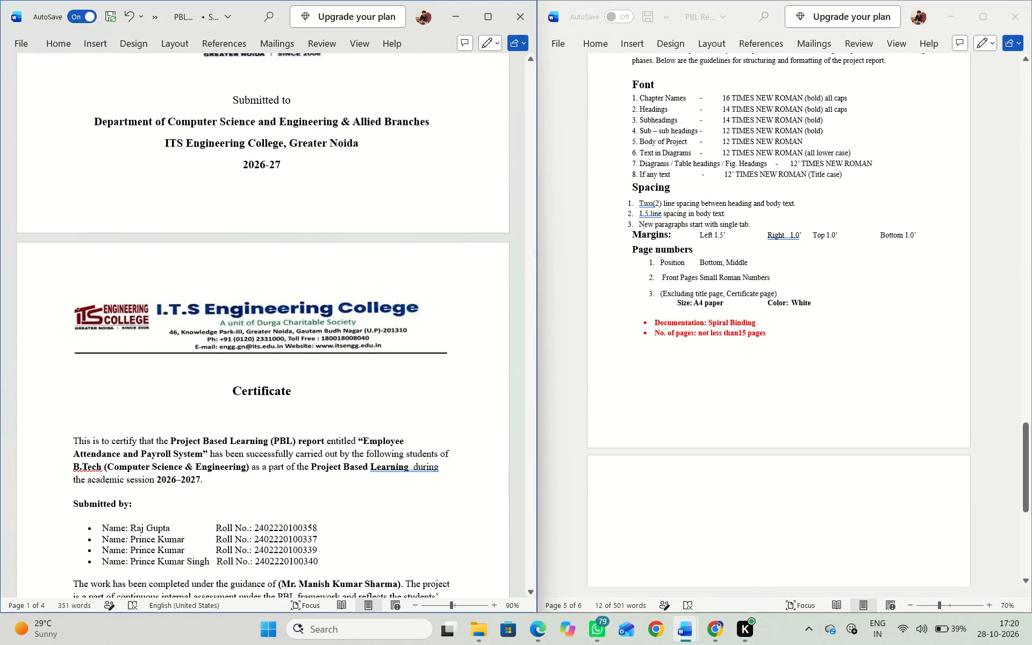
scroll(278, 243, down, 1)
scroll(278, 243, up, 6)
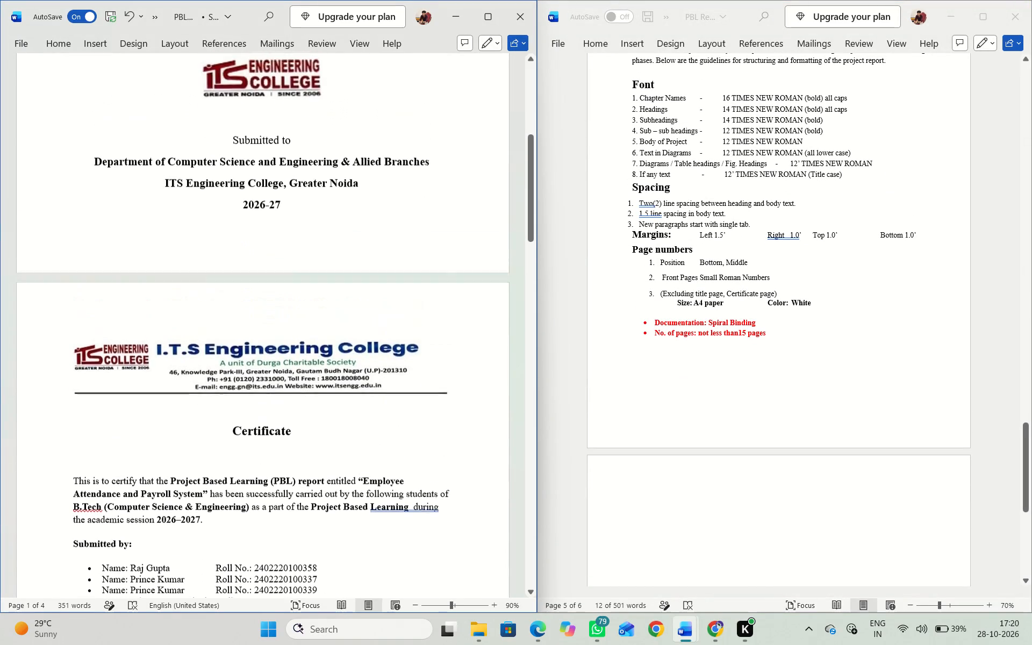
scroll(278, 240, up, 10)
scroll(278, 240, down, 6)
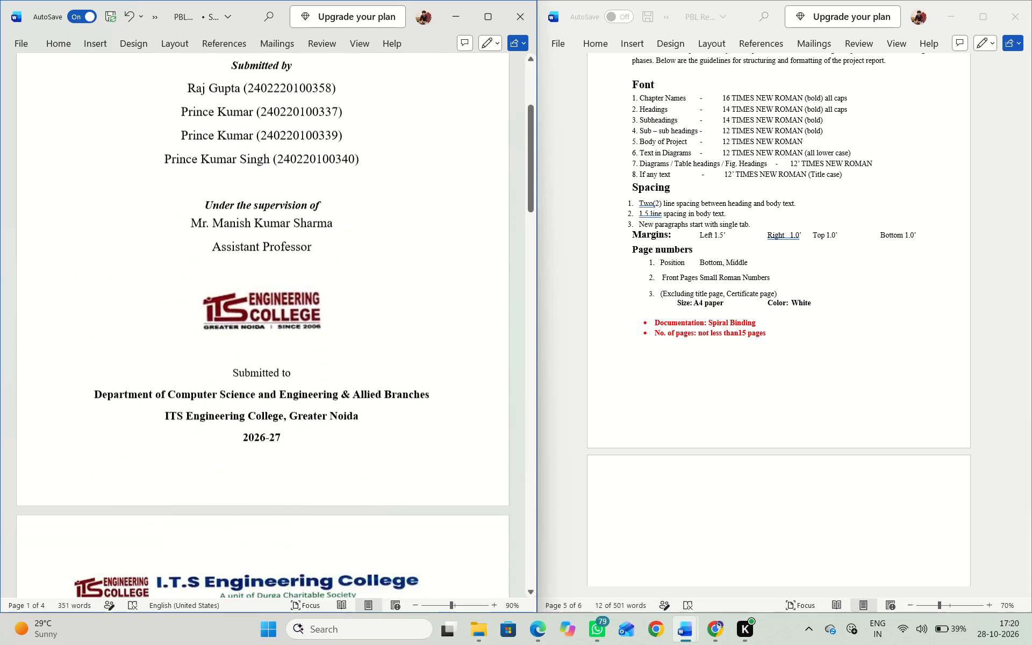
scroll(278, 240, down, 19)
scroll(278, 240, down, 3)
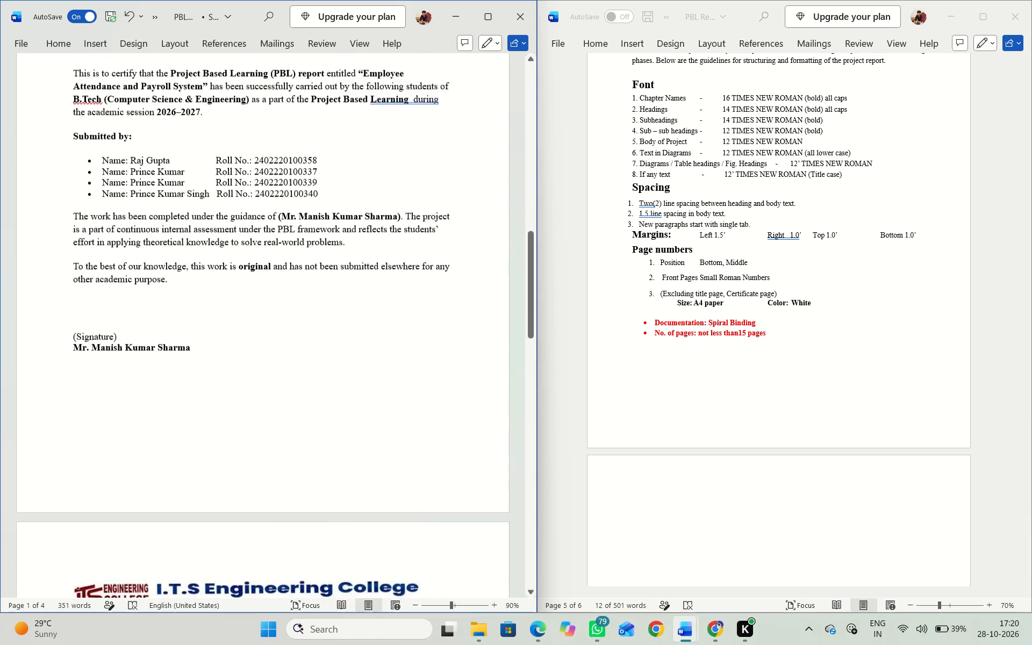
scroll(278, 240, down, 16)
scroll(278, 240, down, 6)
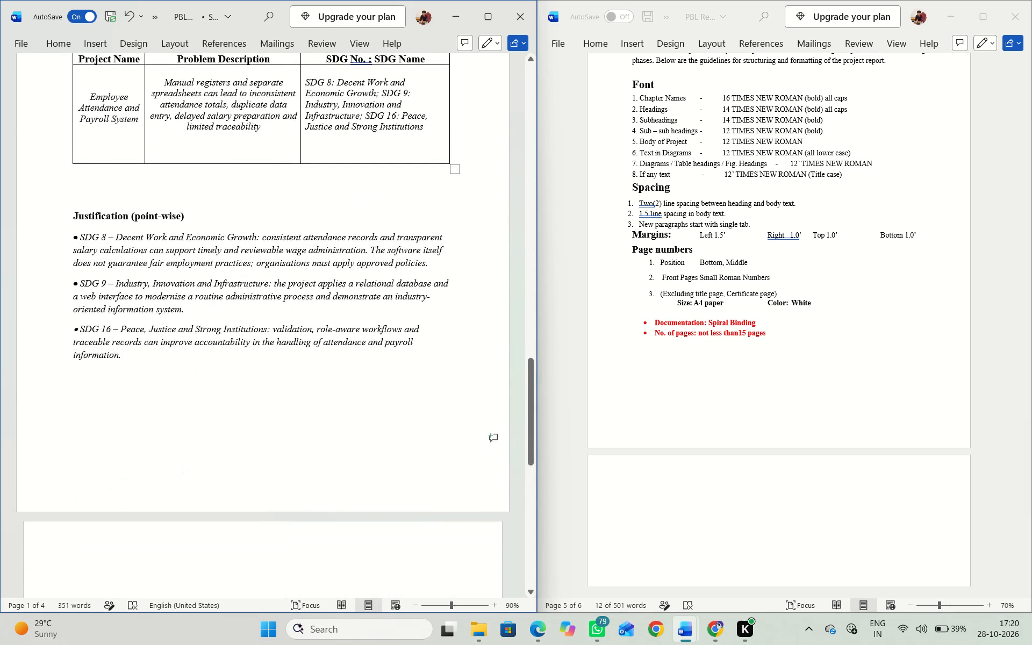
scroll(278, 240, down, 12)
Switch to Microsoft Edge and examine the contents page of the Employee Attendance Payroll reference-format PDF.
click(542, 620)
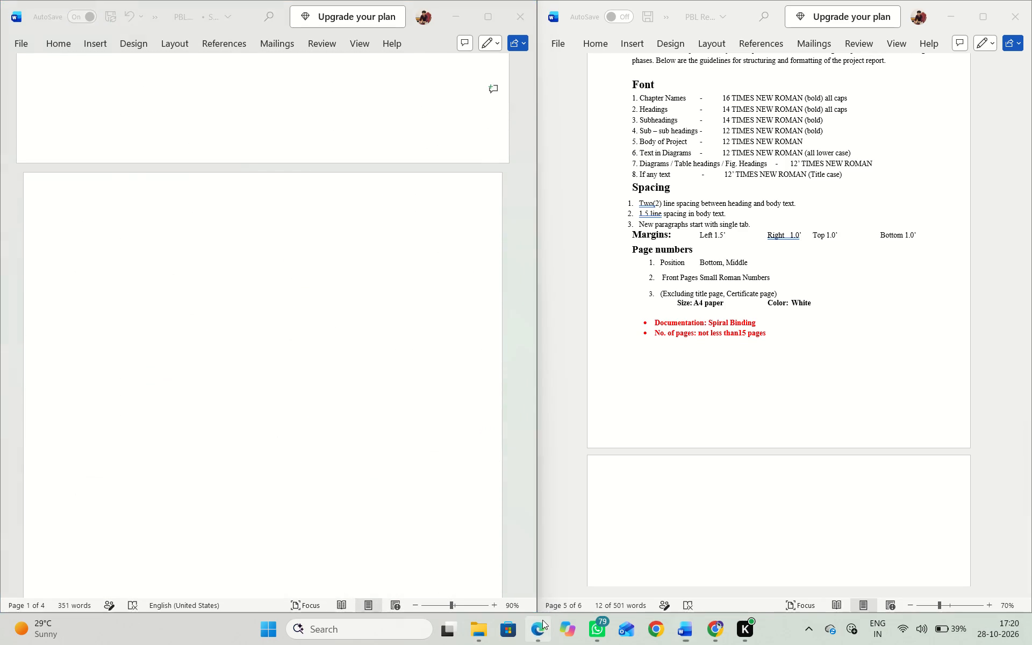
scroll(483, 349, down, 11)
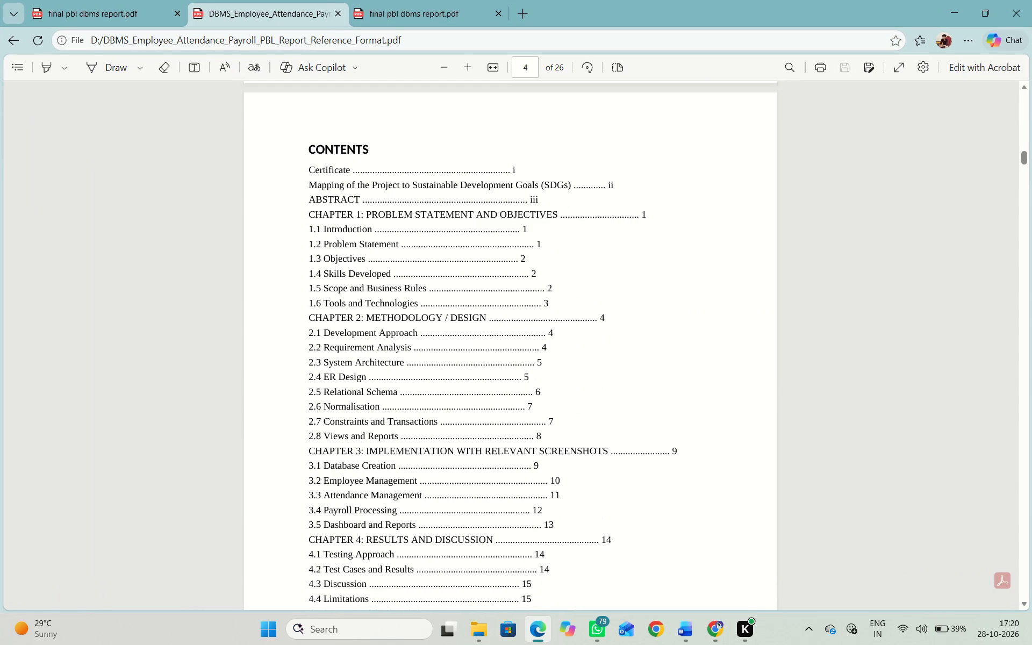
scroll(483, 349, down, 3)
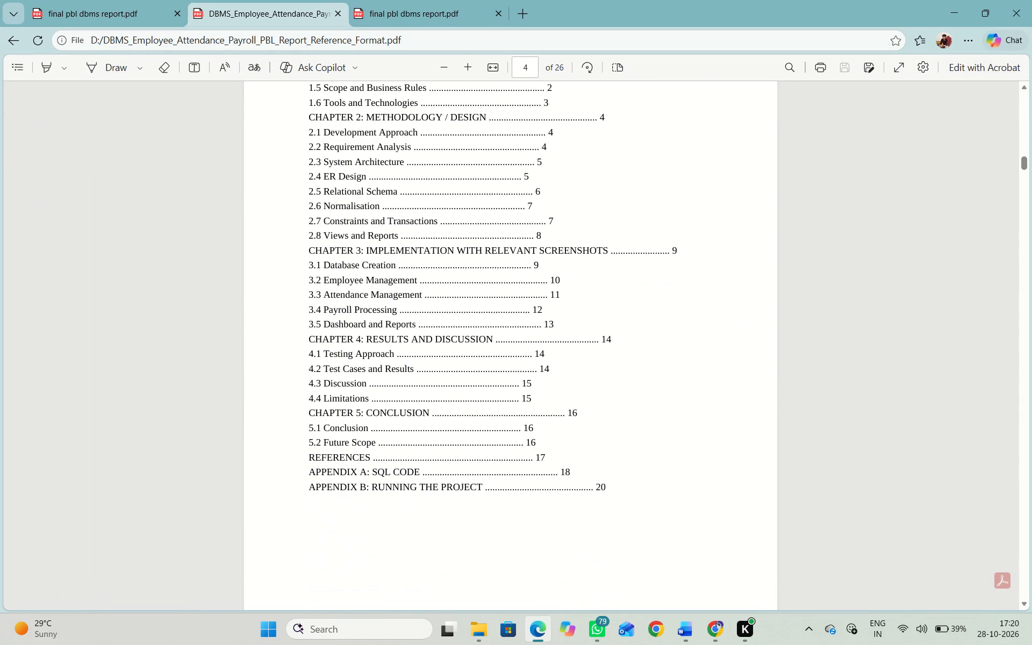
scroll(483, 349, up, 2)
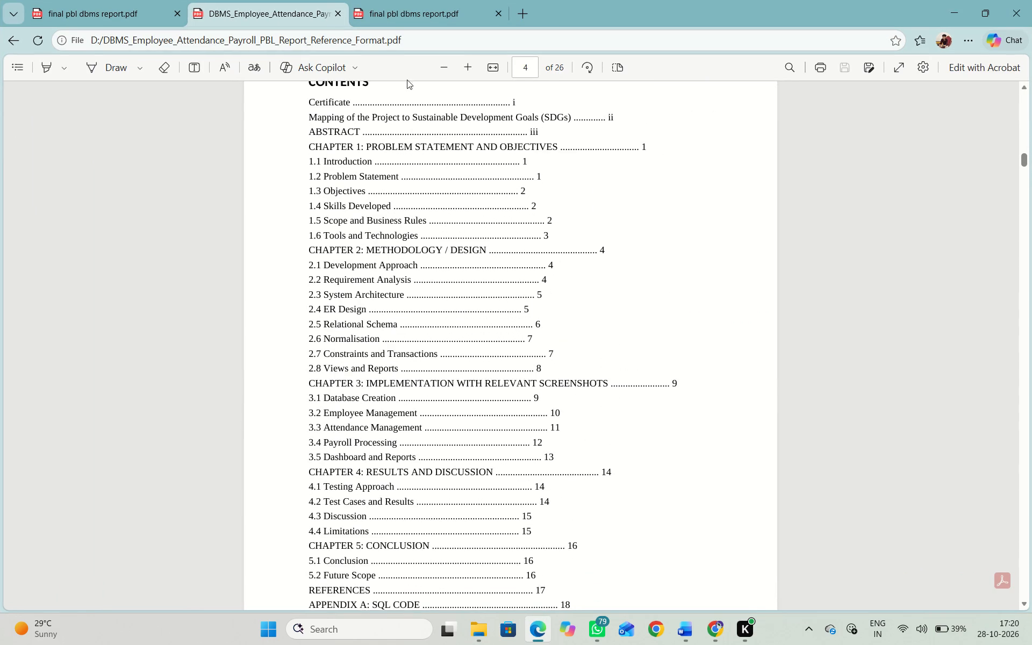
Open the EV charging "final pbl dbms report" PDF and examine how its contents page and abstract are laid out.
click(408, 19)
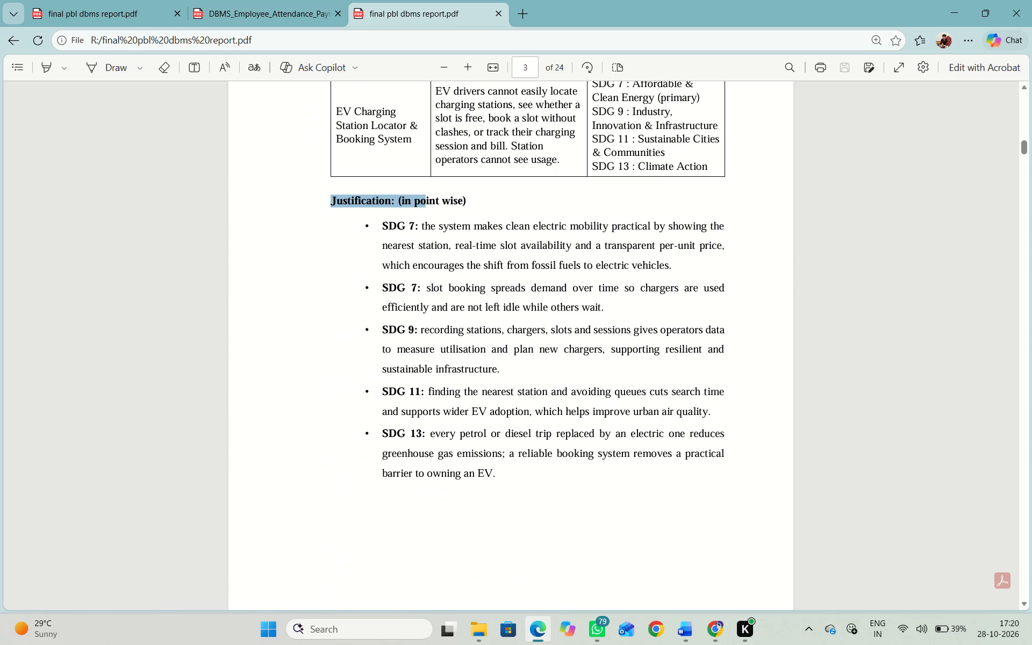
scroll(423, 202, down, 11)
scroll(422, 197, up, 2)
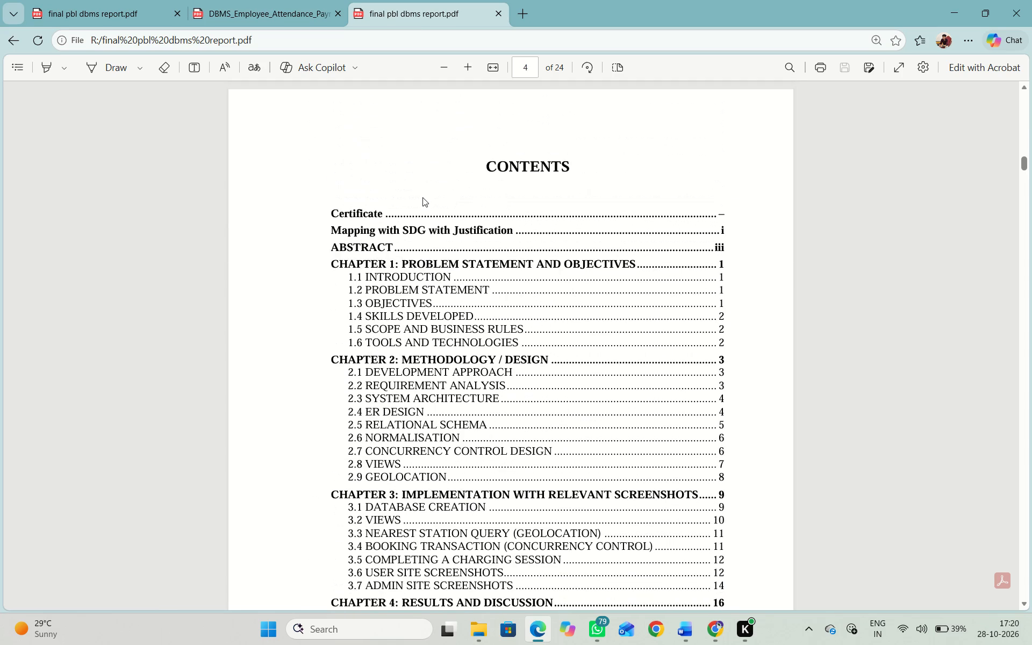
scroll(422, 197, down, 3)
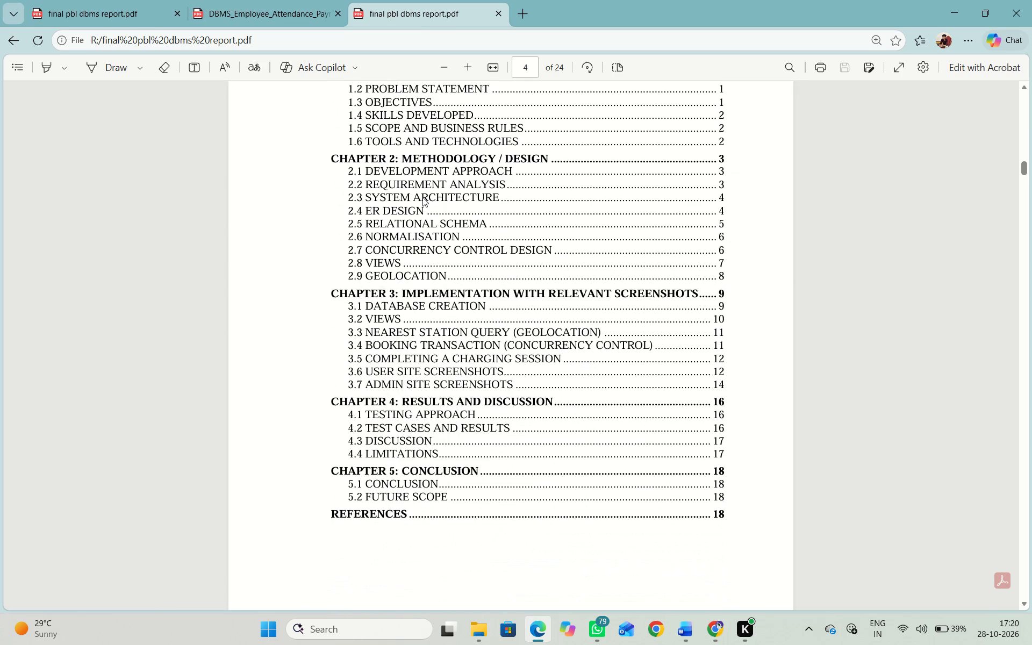
scroll(422, 197, down, 4)
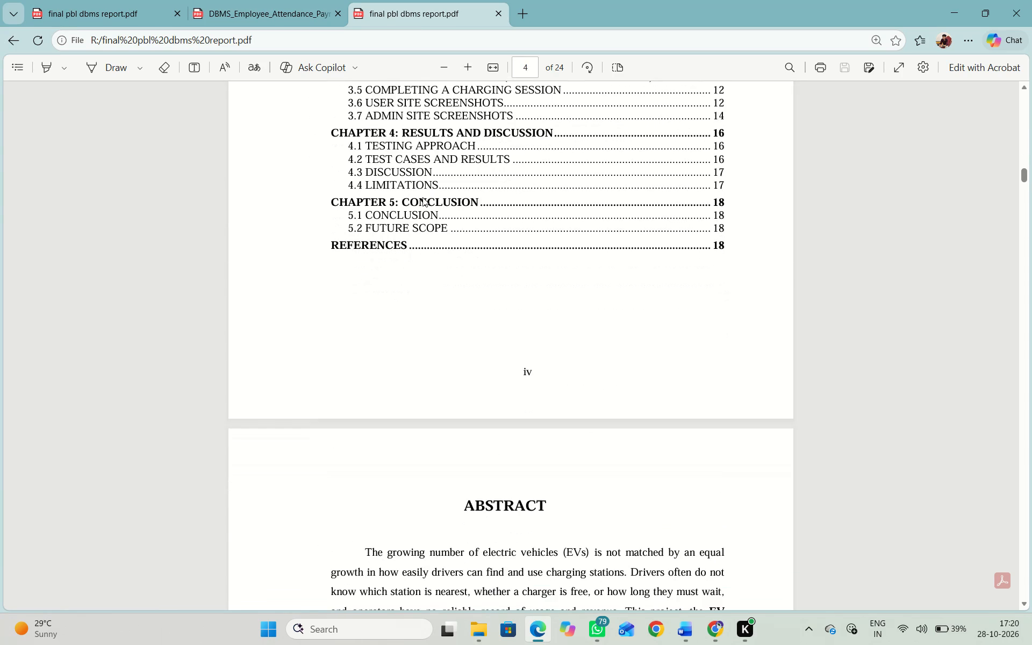
scroll(422, 197, up, 8)
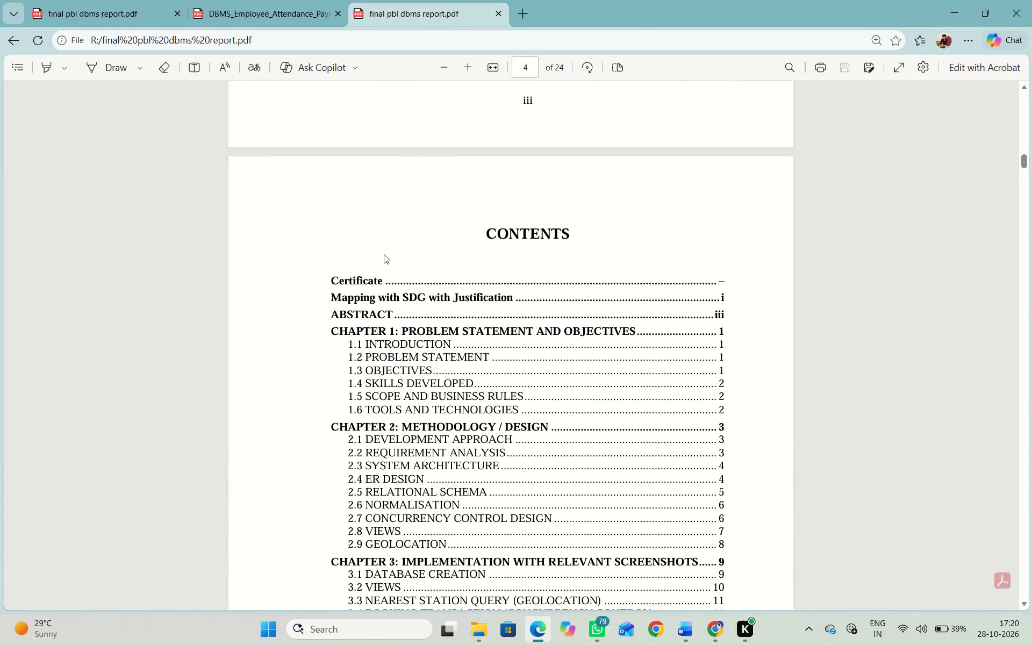
scroll(383, 249, down, 1)
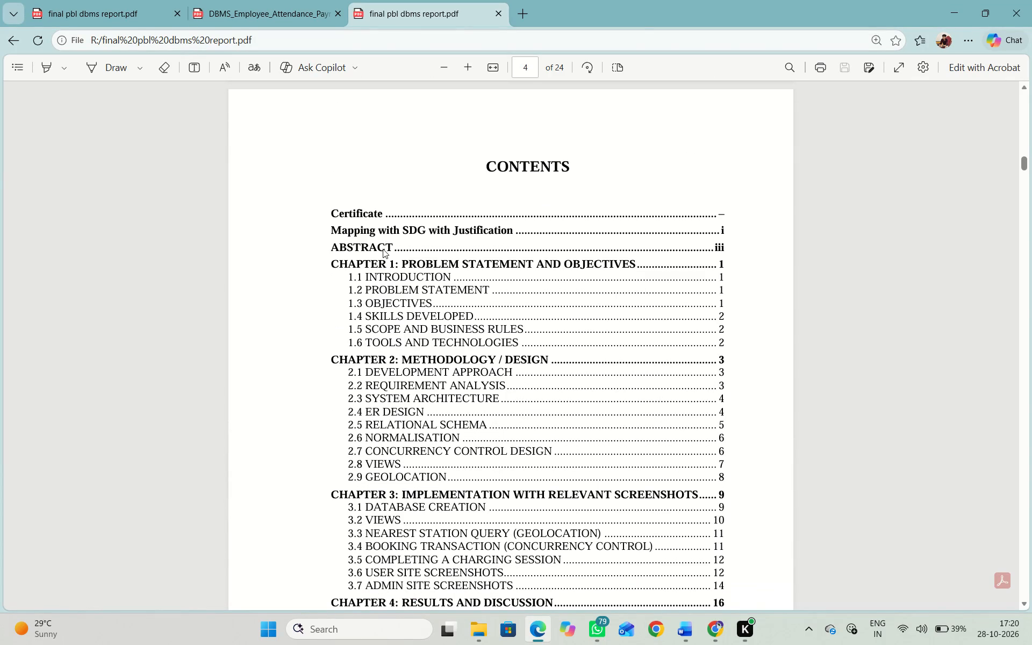
scroll(383, 249, down, 1)
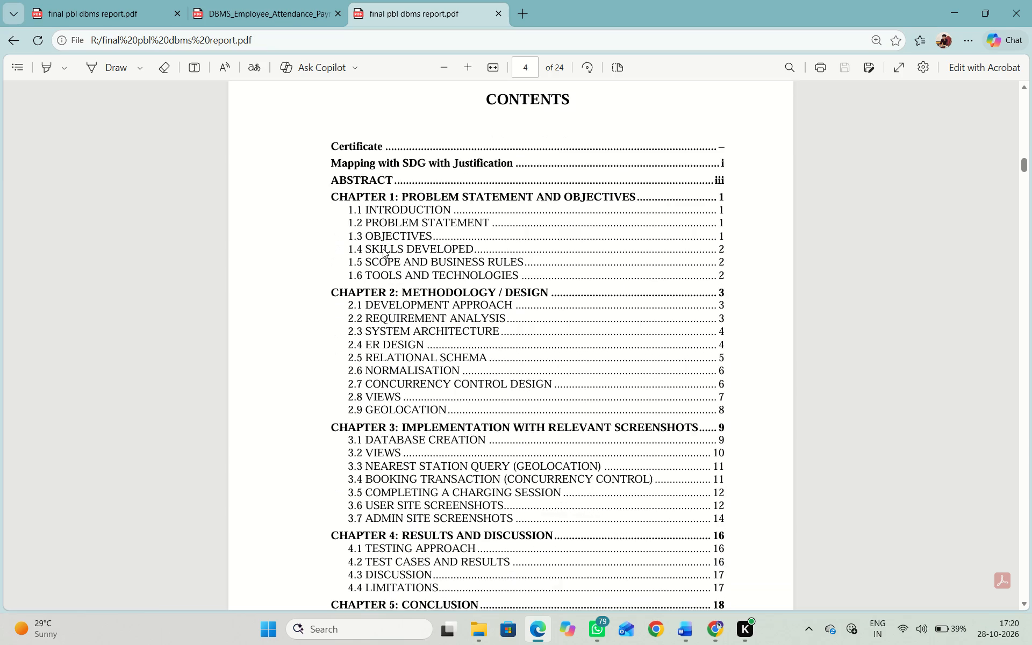
scroll(382, 230, down, 15)
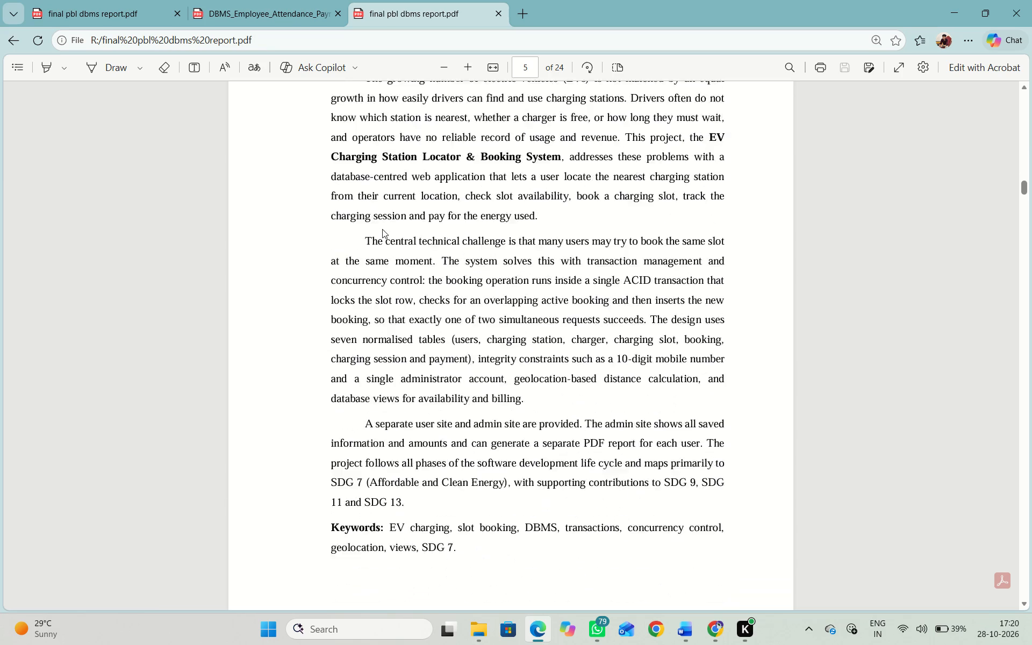
scroll(382, 229, down, 2)
scroll(382, 229, up, 17)
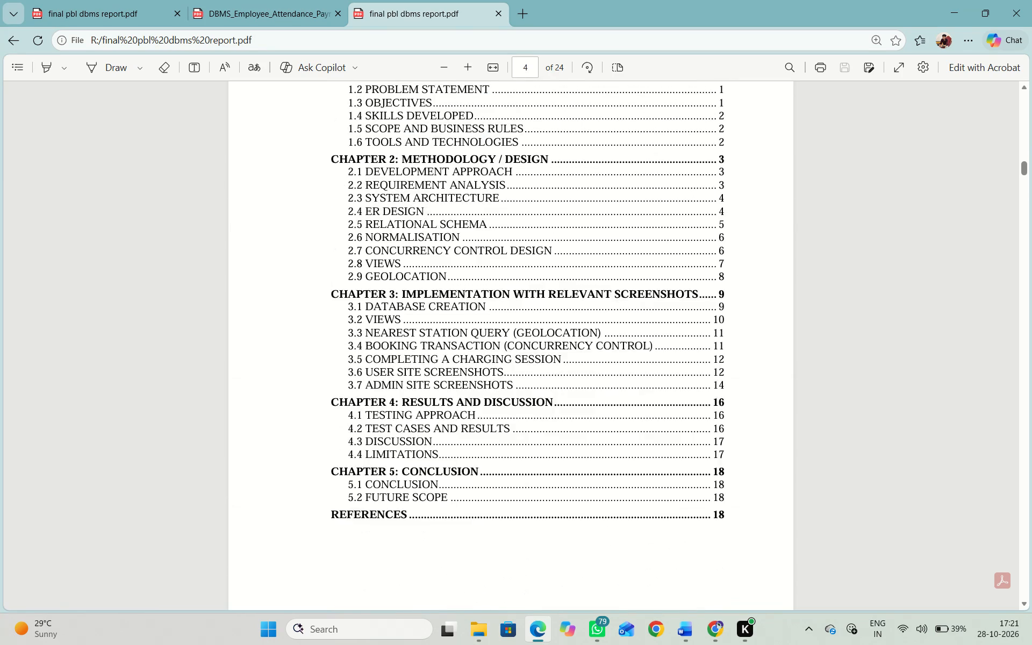
scroll(381, 225, up, 3)
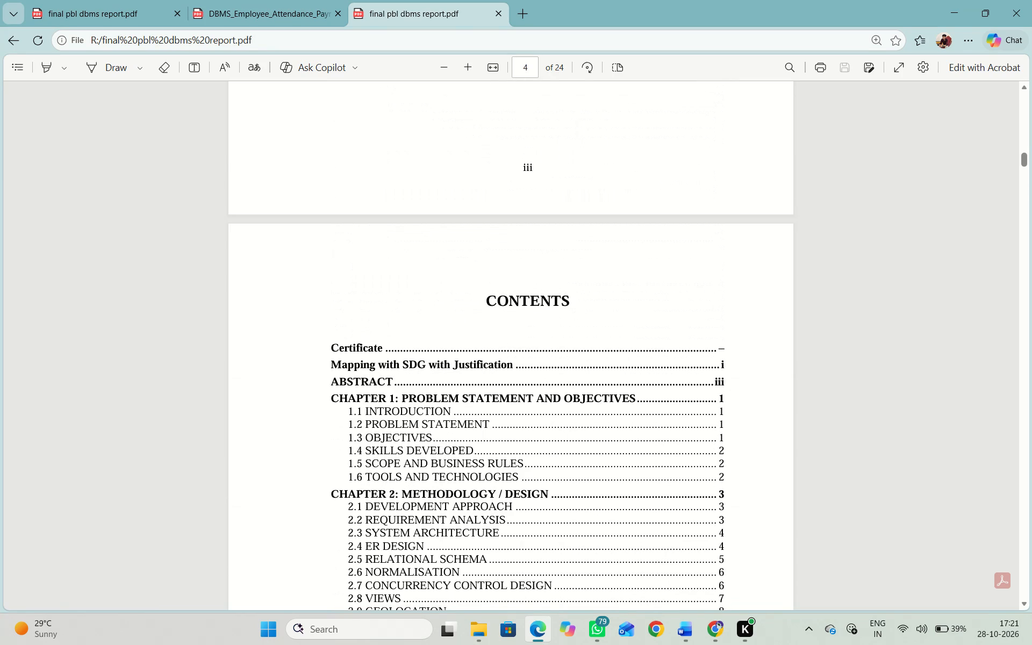
scroll(381, 225, down, 13)
scroll(382, 220, up, 7)
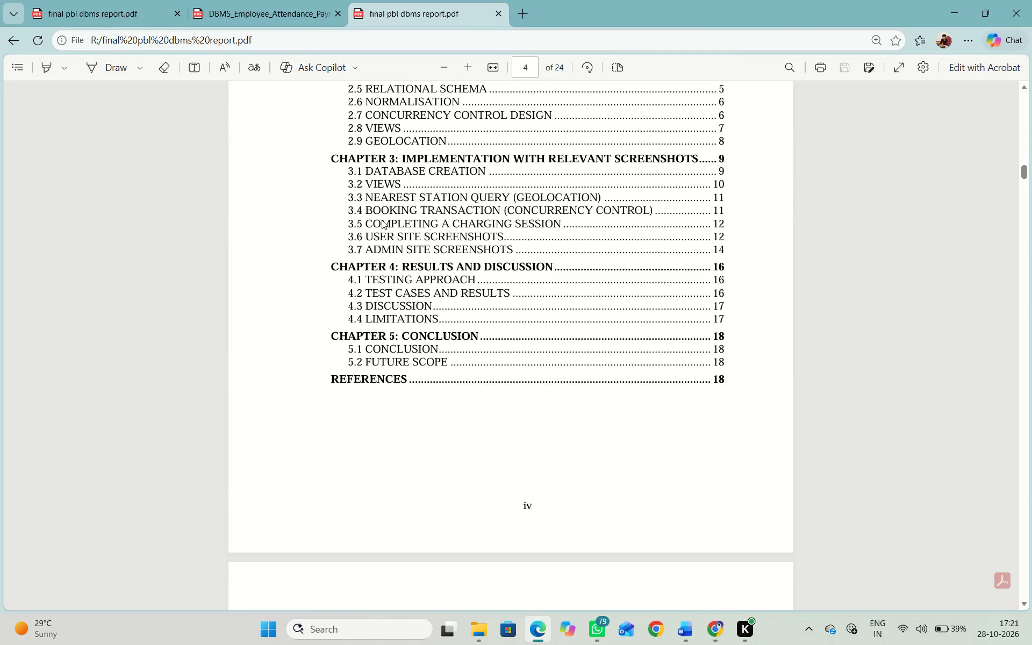
Examine the order and page numbering of the certificate, SDG mapping and contents pages in the EV charging report.
scroll(382, 220, up, 18)
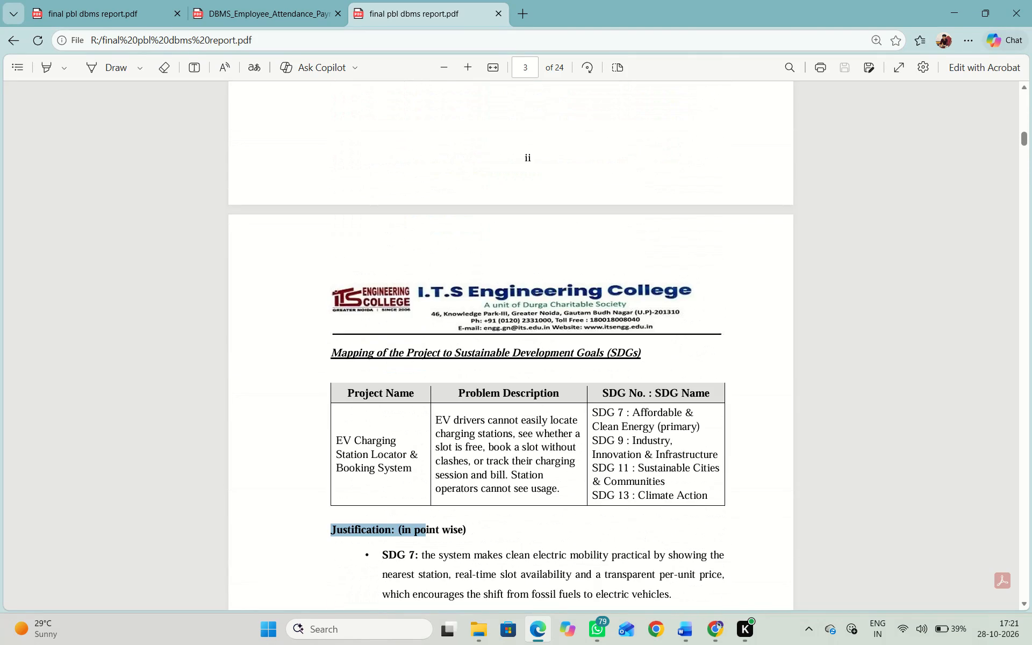
scroll(383, 217, up, 4)
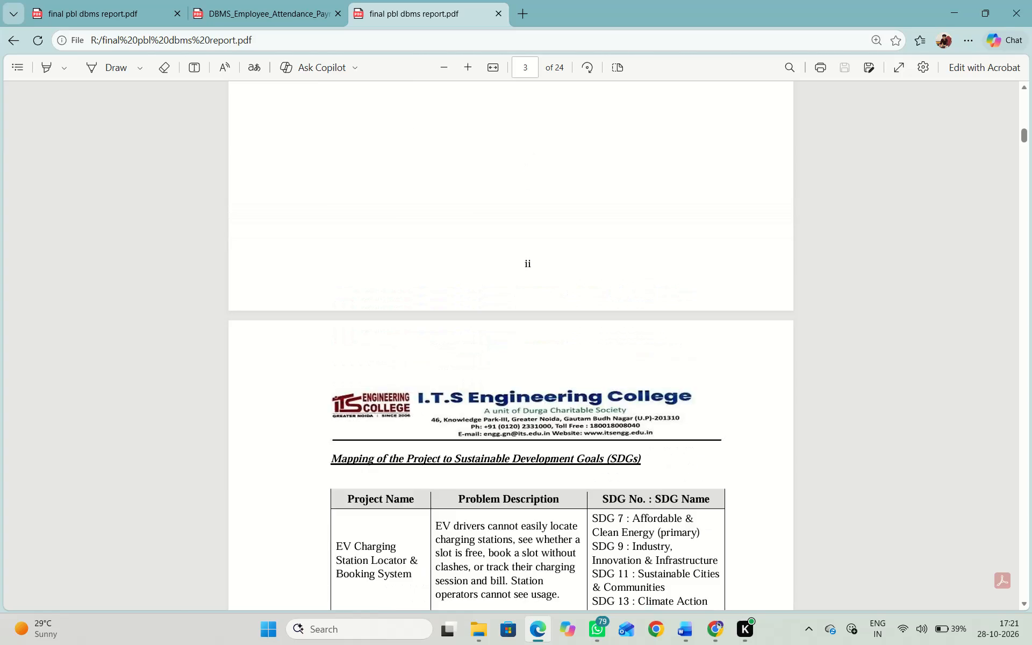
scroll(383, 217, up, 9)
scroll(383, 217, down, 7)
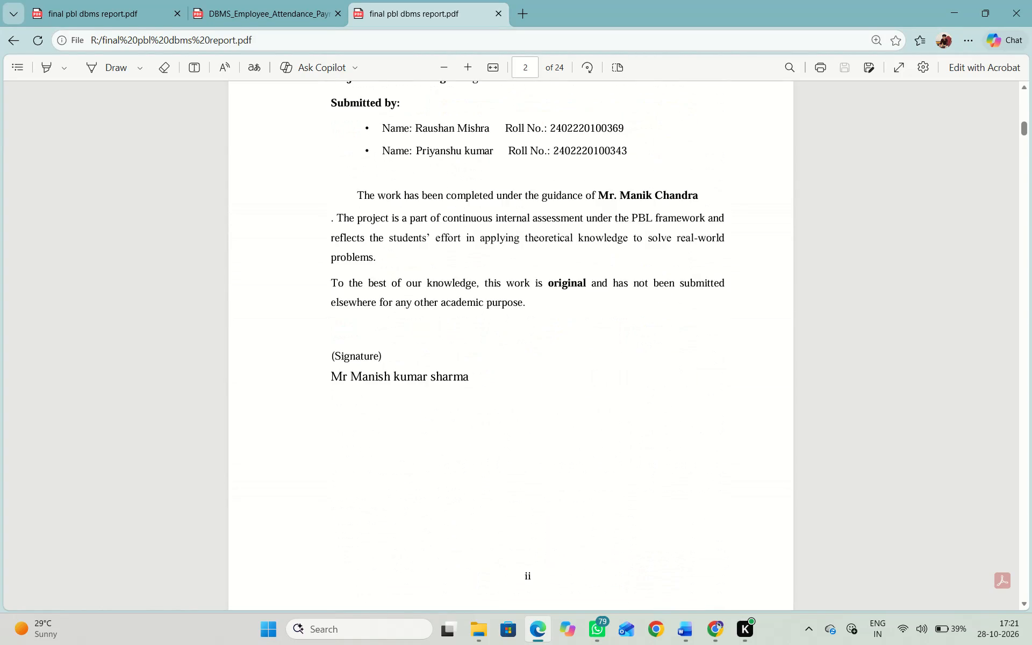
scroll(383, 217, down, 6)
scroll(383, 217, up, 5)
scroll(383, 217, down, 16)
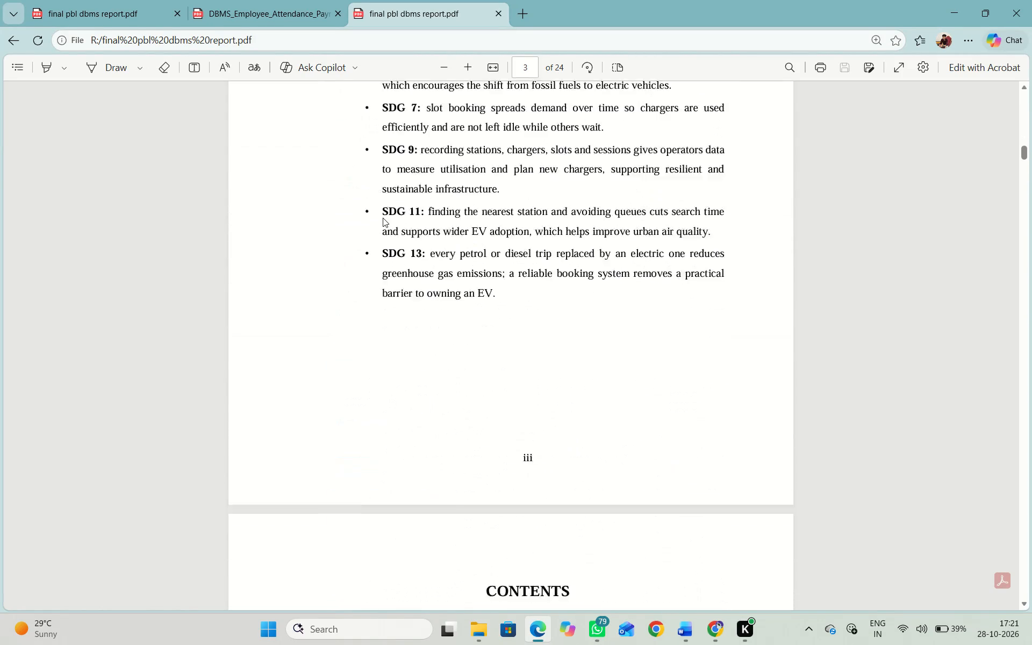
scroll(383, 218, down, 7)
scroll(383, 218, up, 1)
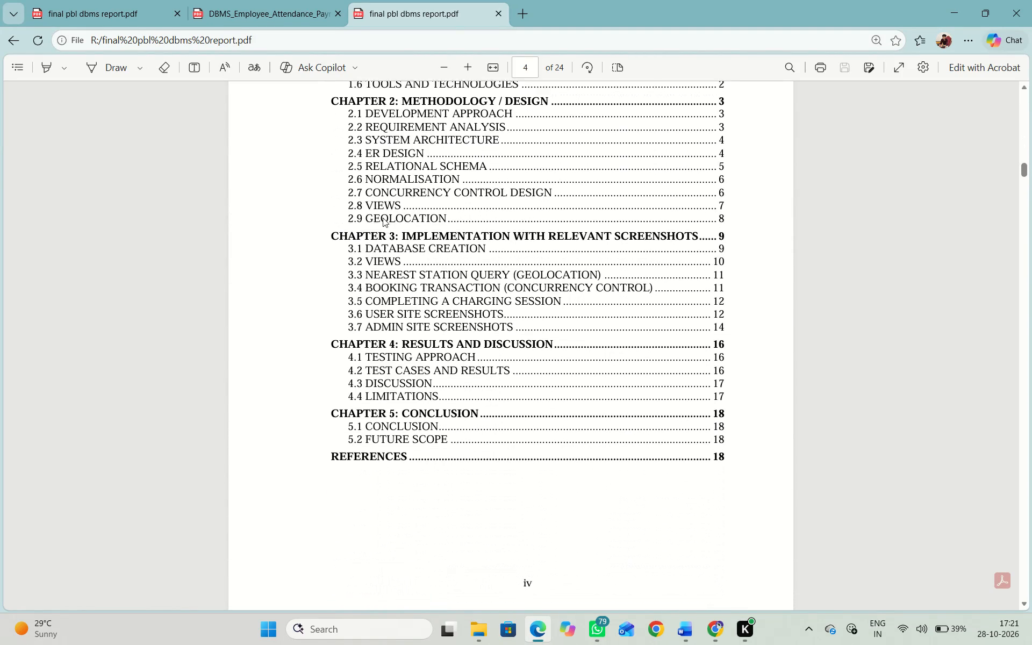
scroll(383, 218, up, 4)
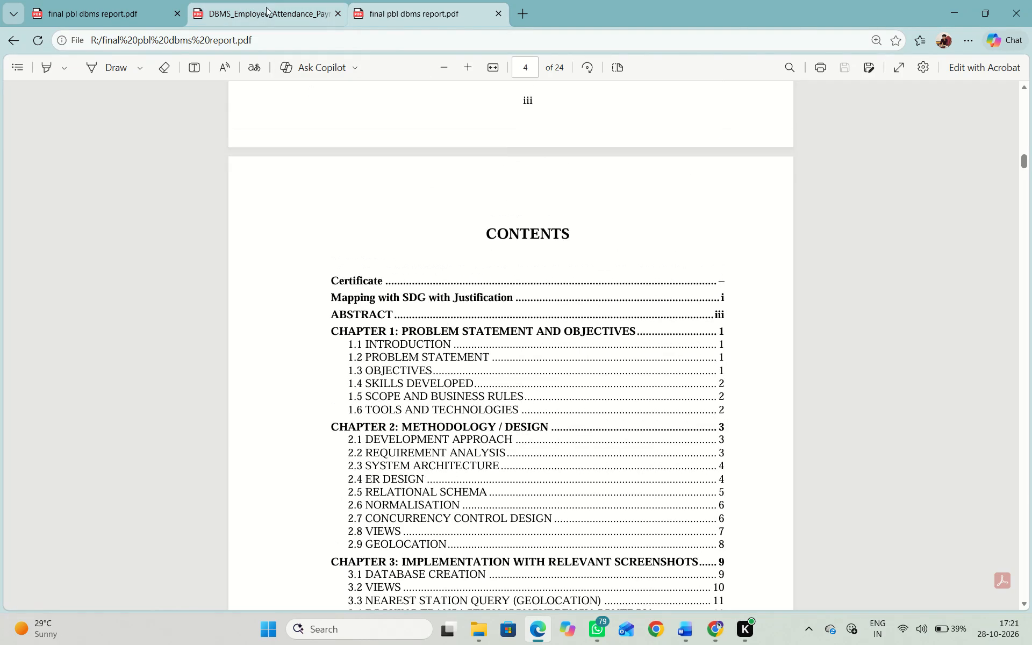
Return to the Employee Attendance Payroll reference PDF and examine its certificate, SDG mapping and contents pages for comparison.
click(270, 14)
scroll(342, 140, up, 4)
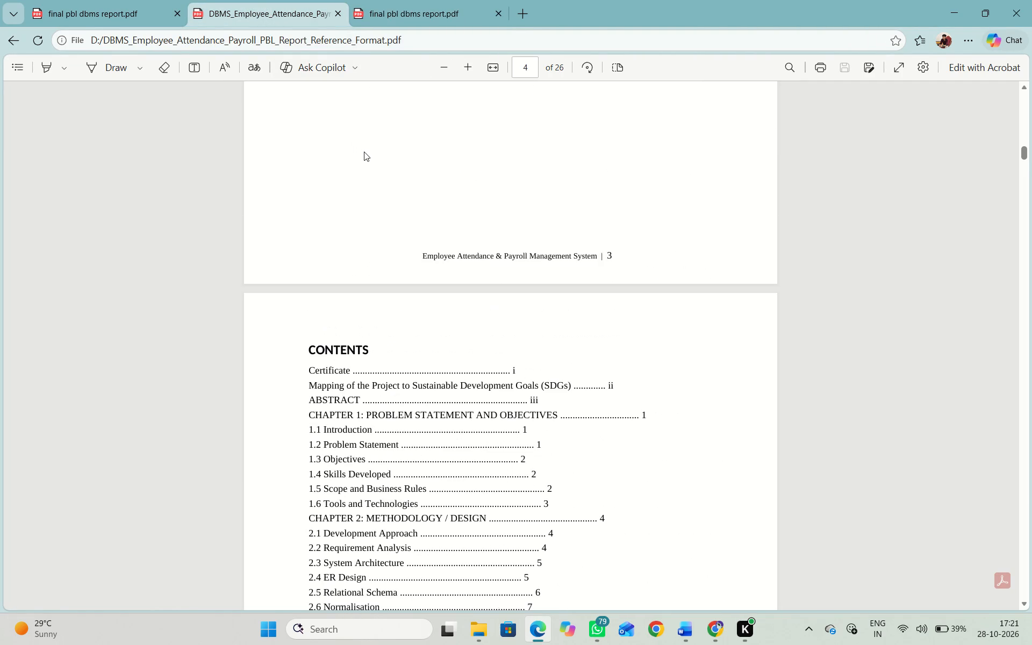
scroll(377, 249, up, 16)
scroll(381, 227, up, 6)
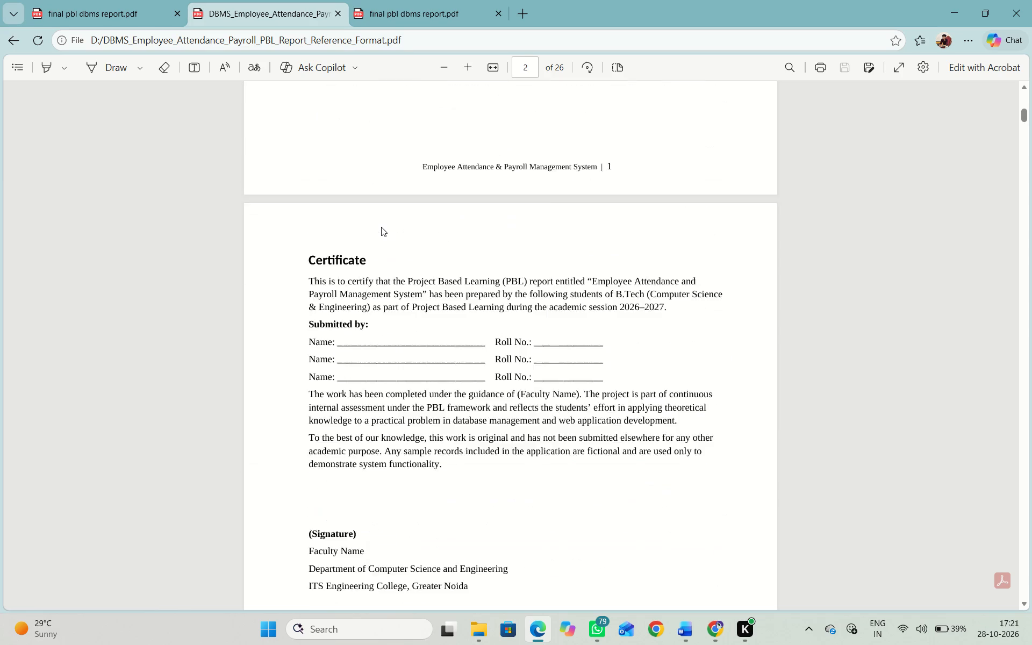
scroll(381, 227, up, 10)
scroll(381, 227, down, 18)
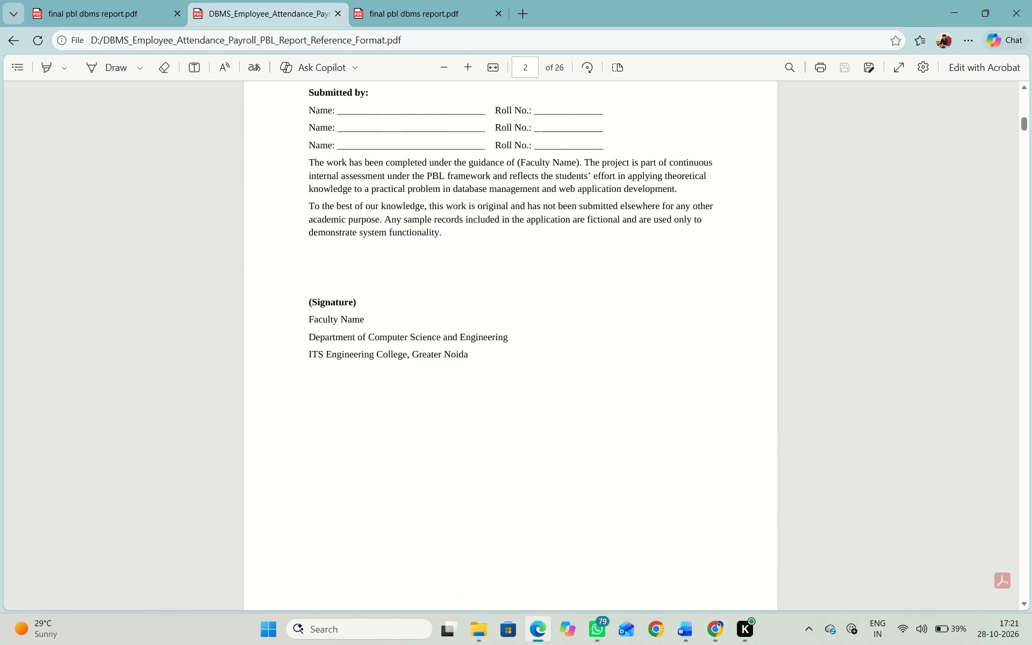
scroll(382, 226, down, 10)
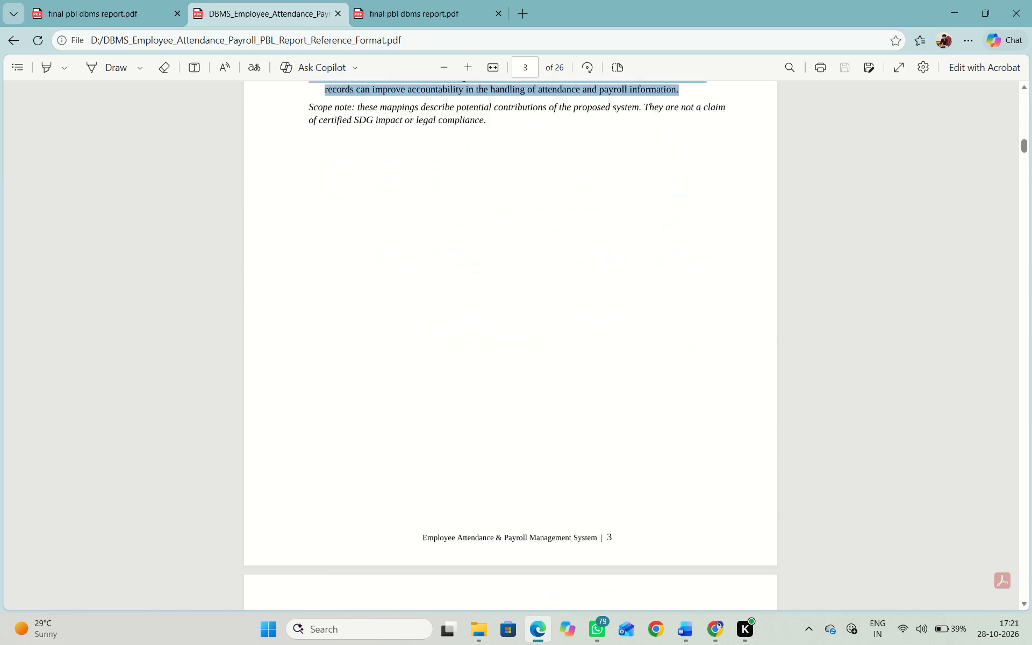
scroll(382, 226, up, 7)
scroll(382, 226, down, 7)
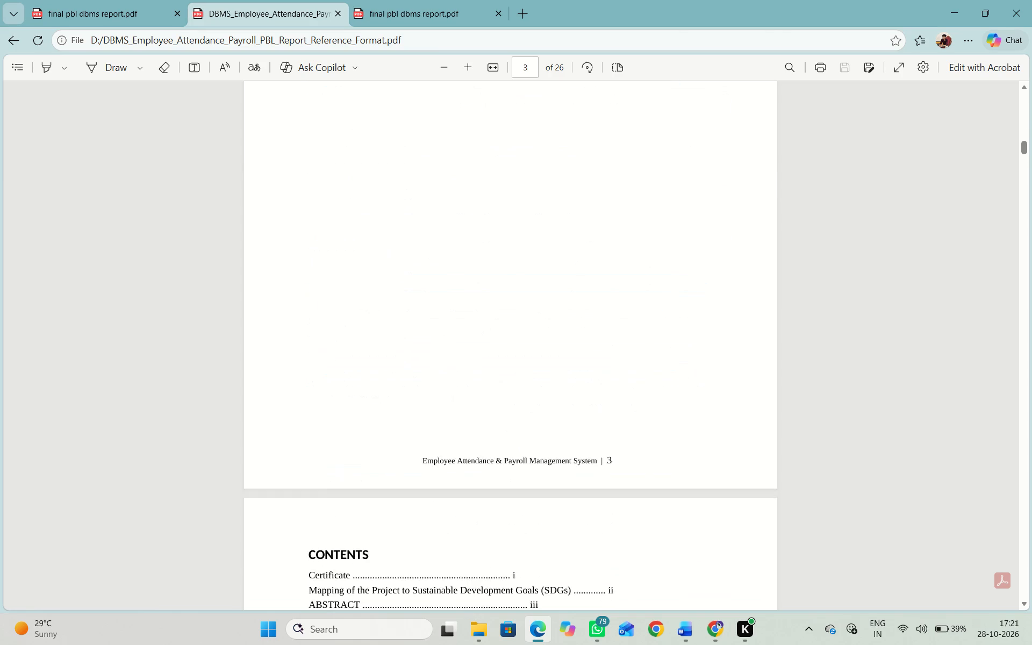
scroll(382, 226, down, 6)
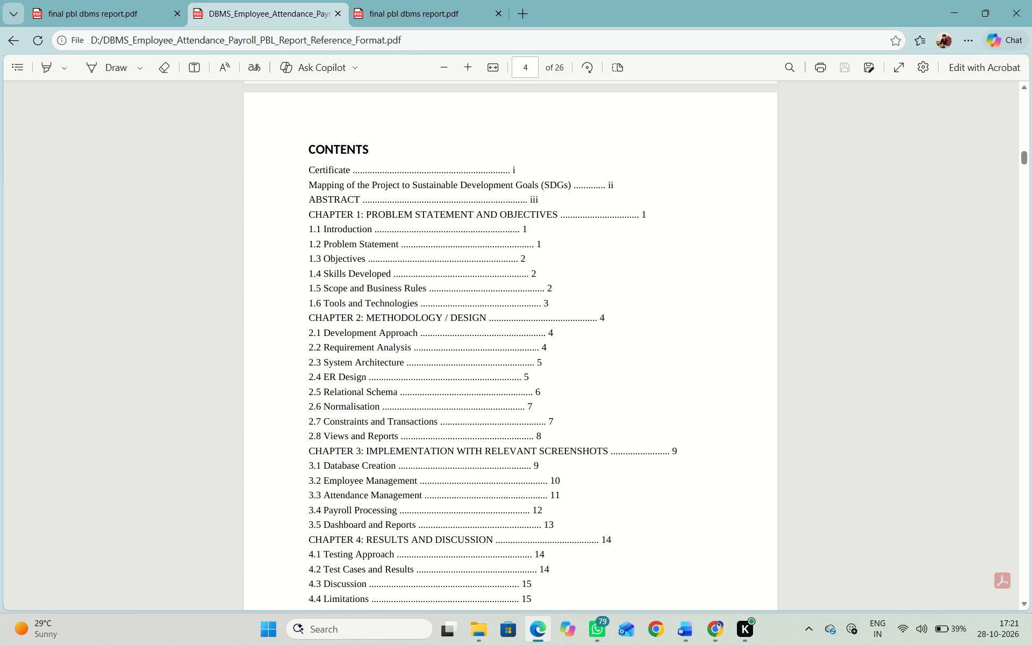
scroll(382, 183, up, 18)
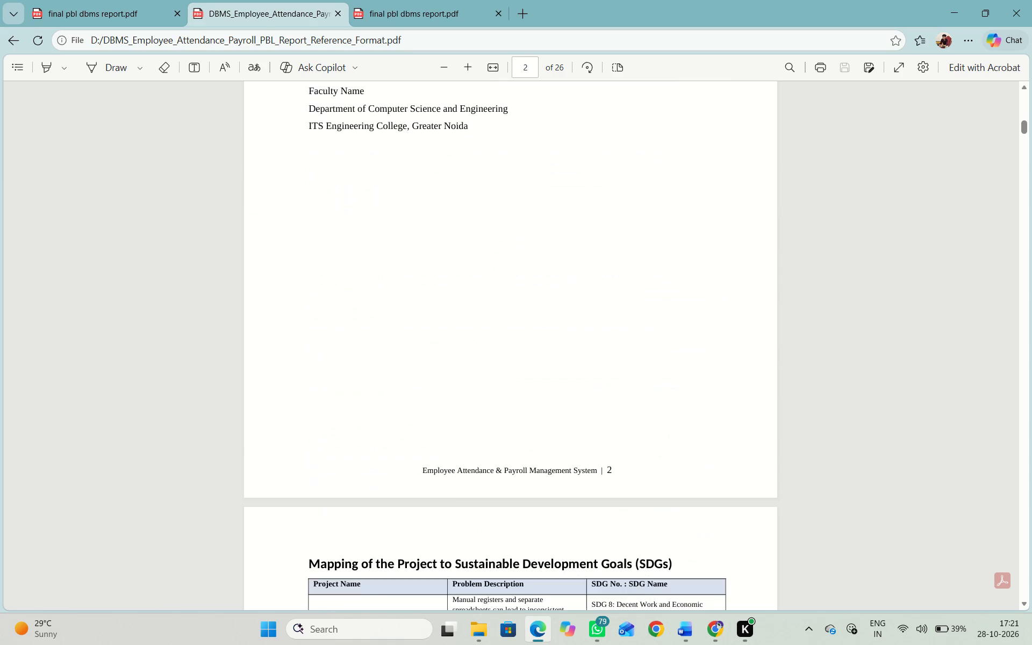
scroll(382, 183, down, 2)
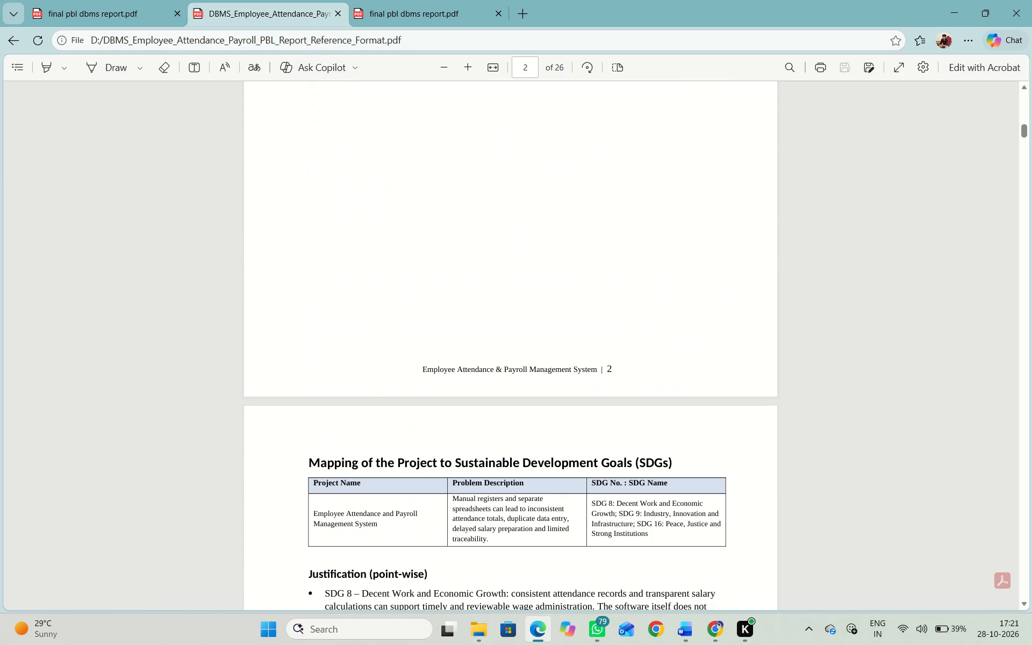
Compare the contents page of the Employee Attendance Payroll reference PDF with the contents page of the EV charging report.
scroll(382, 183, up, 7)
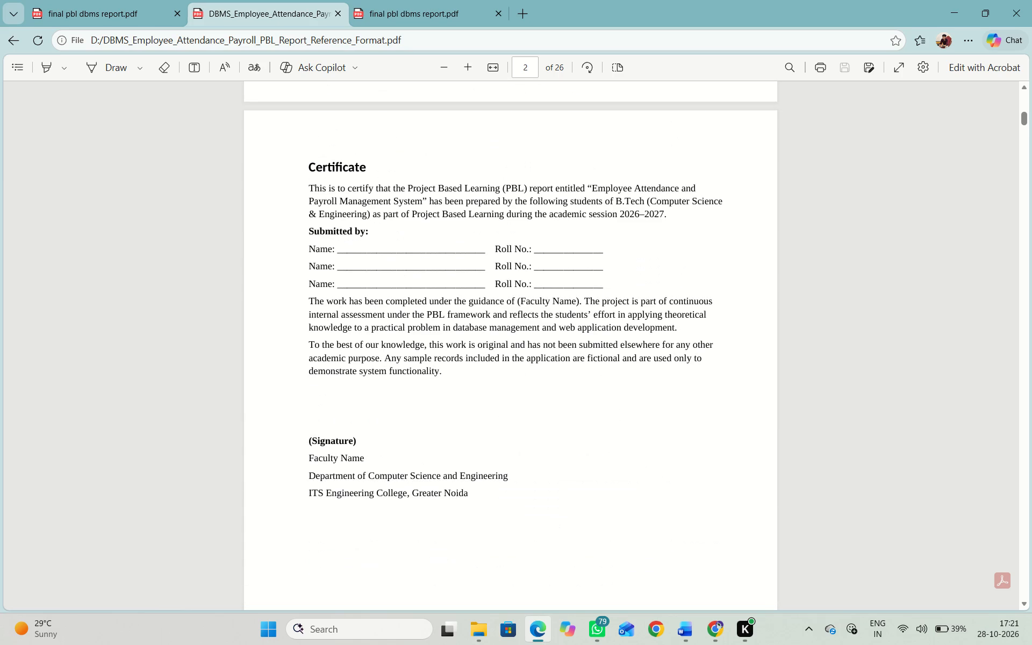
scroll(382, 183, down, 8)
click(408, 0)
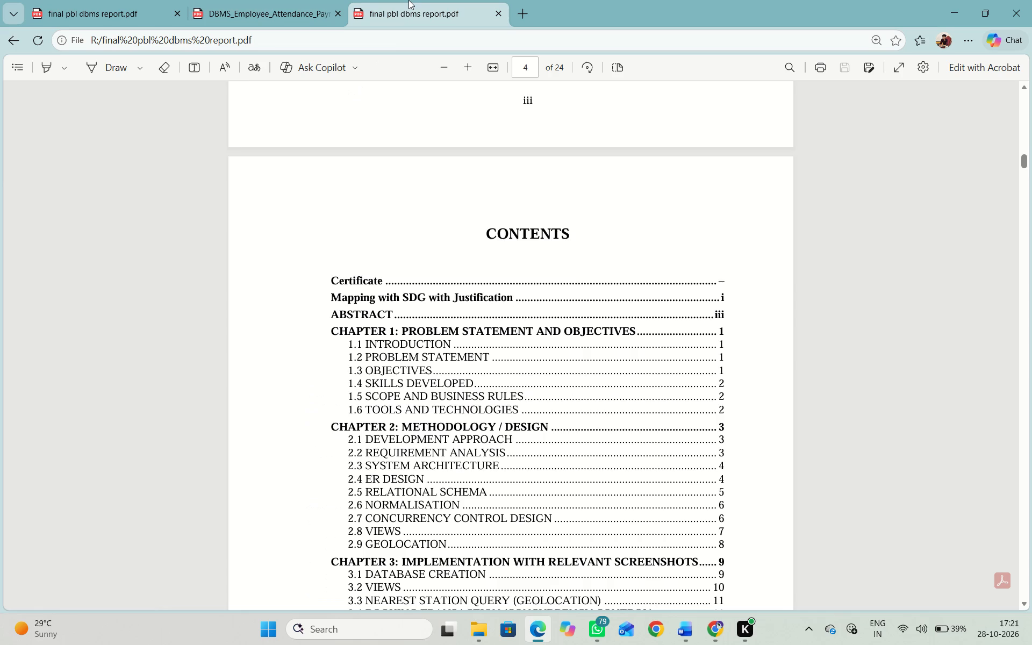
scroll(413, 174, down, 2)
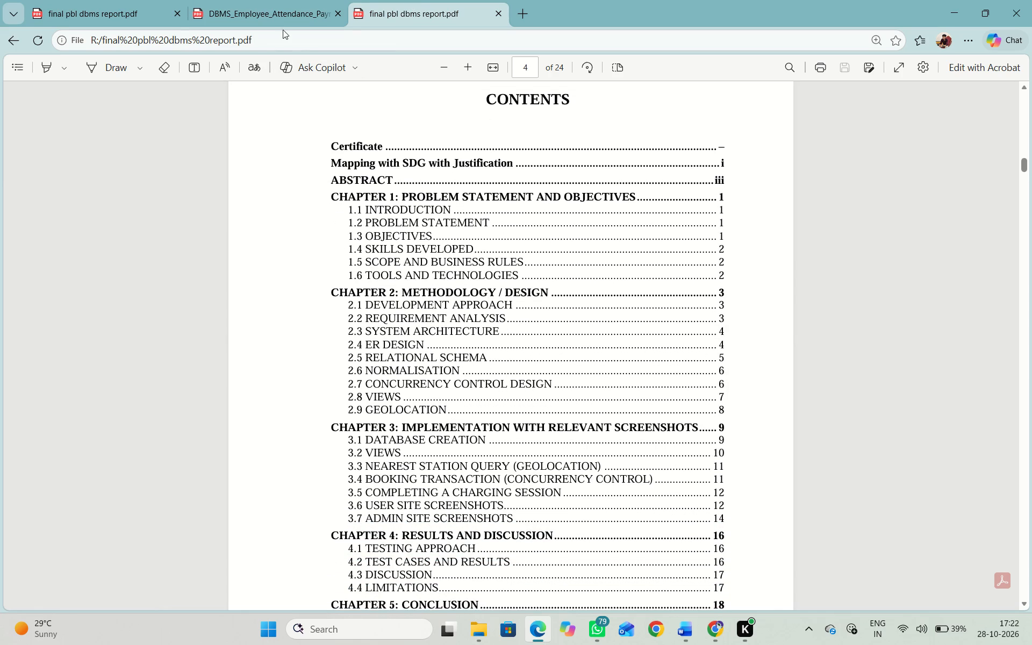
click(283, 23)
scroll(379, 286, down, 13)
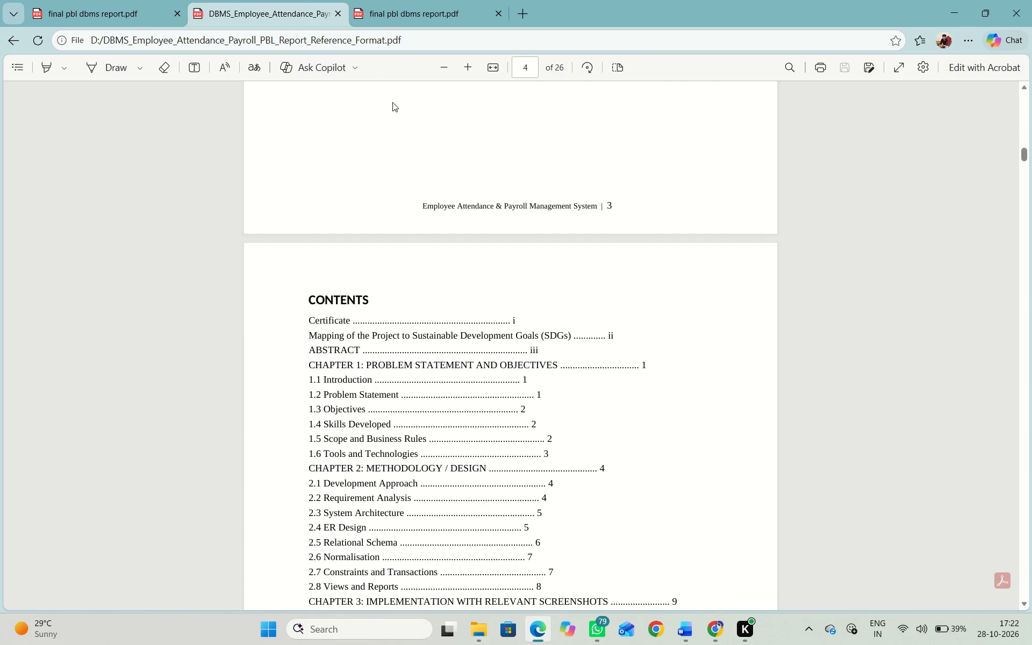
click(383, 15)
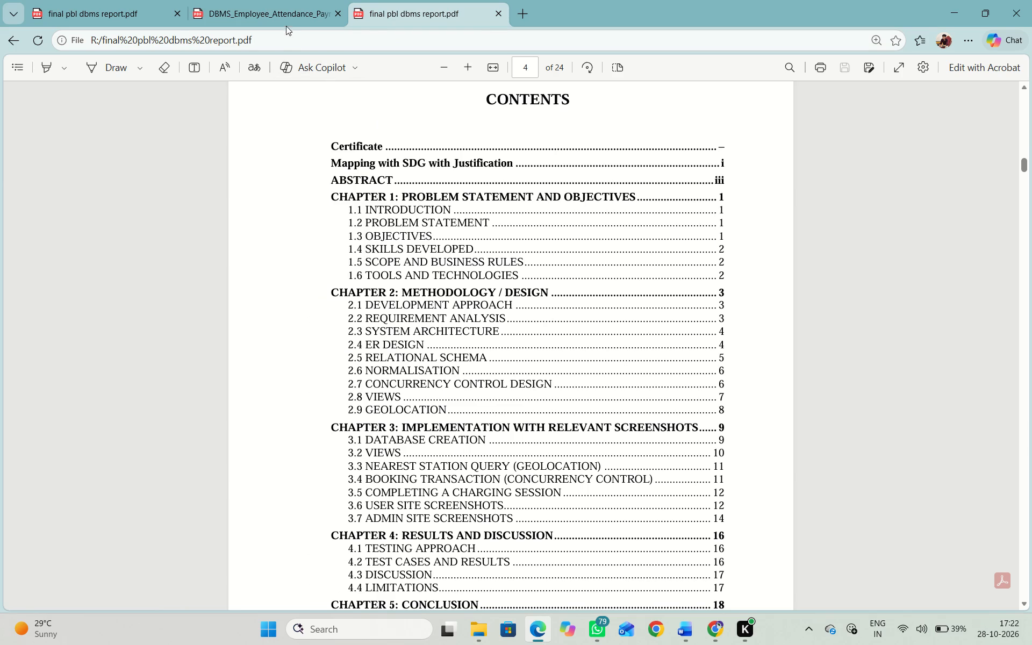
click(273, 3)
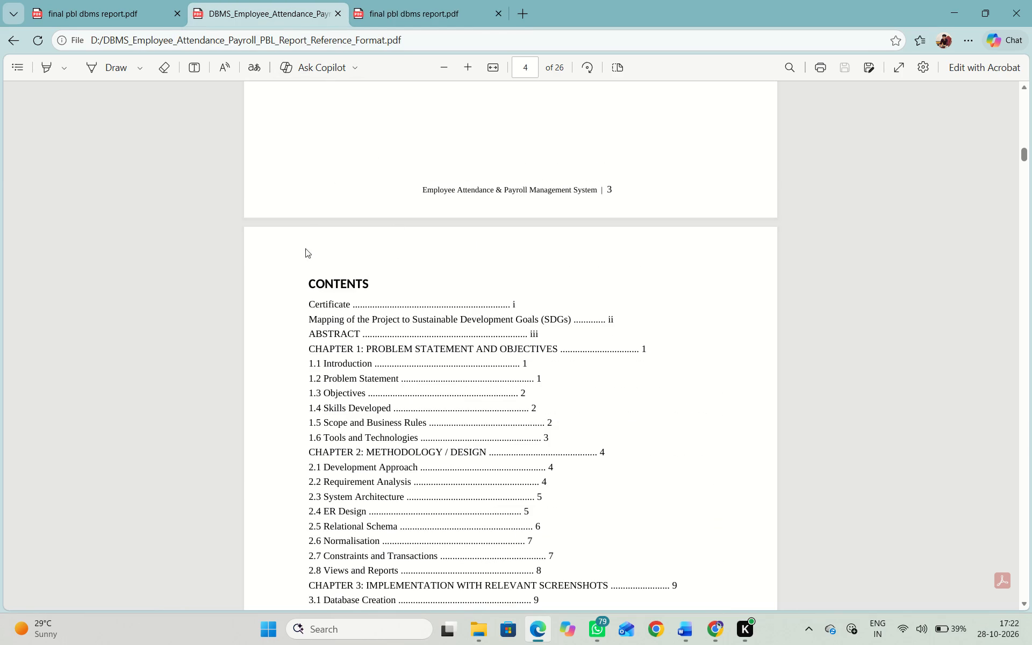
Examine the certificate and SDG mapping pages of the Employee Attendance Payroll reference PDF, including the footer page numbering.
scroll(340, 225, up, 15)
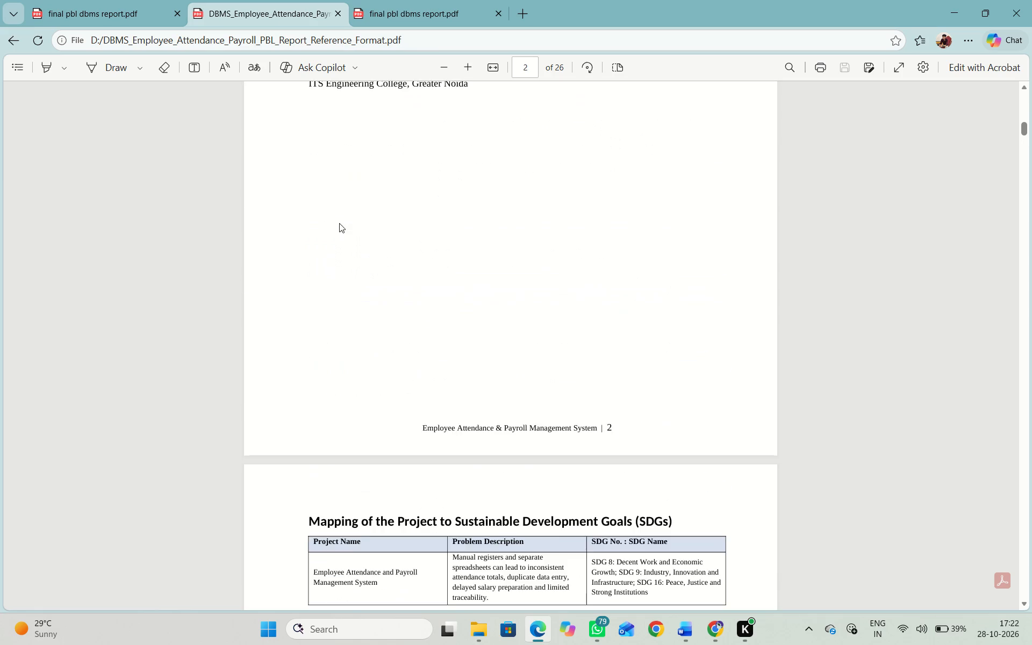
scroll(339, 223, up, 2)
scroll(339, 223, down, 5)
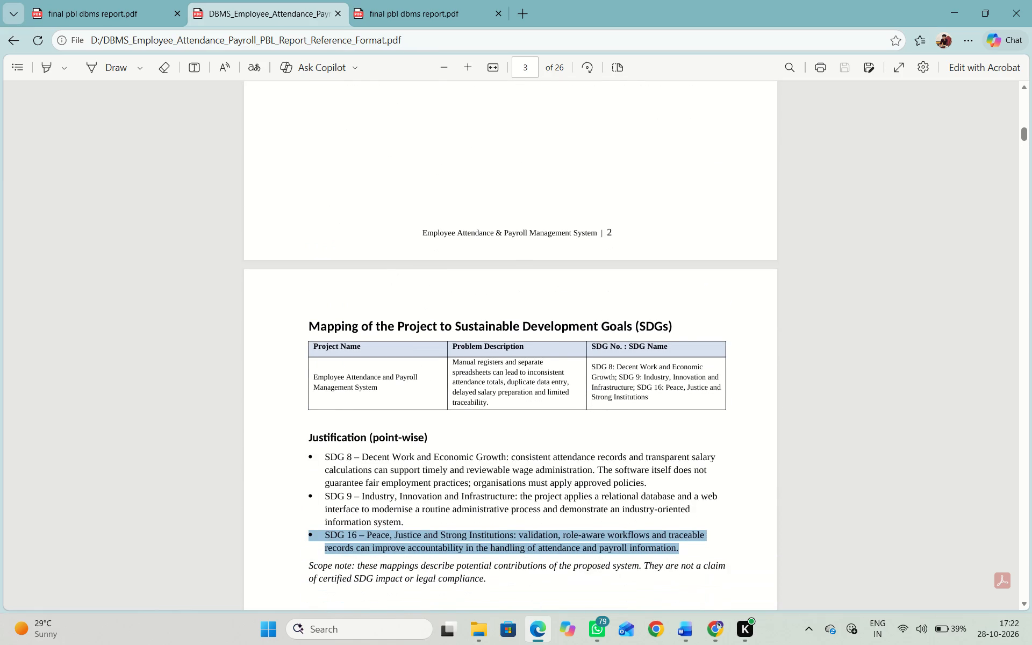
drag(673, 324, 664, 322)
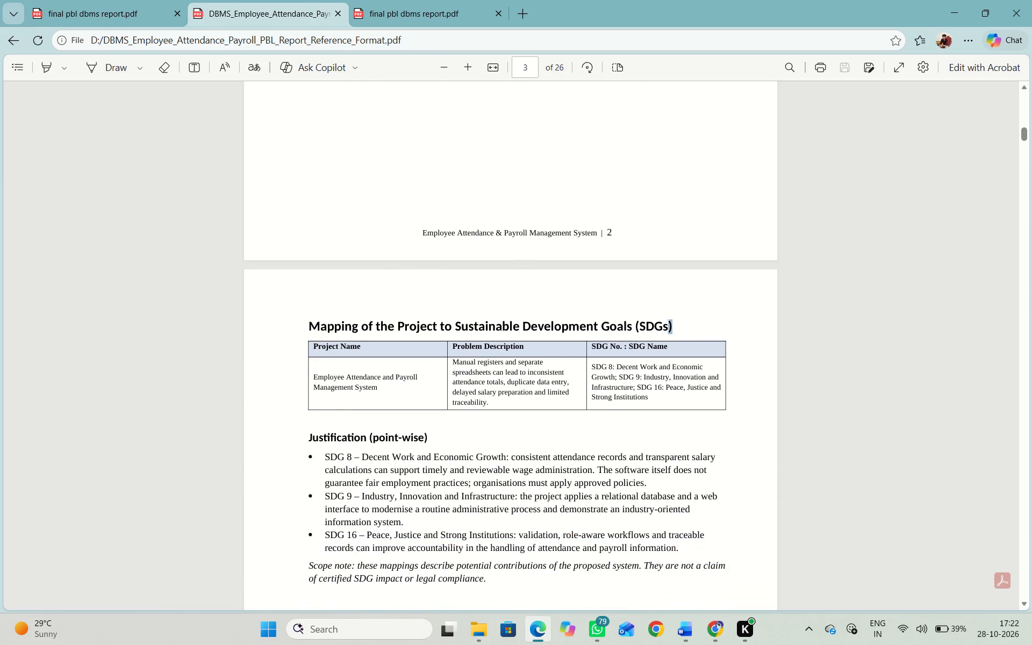
drag(664, 322, 445, 309)
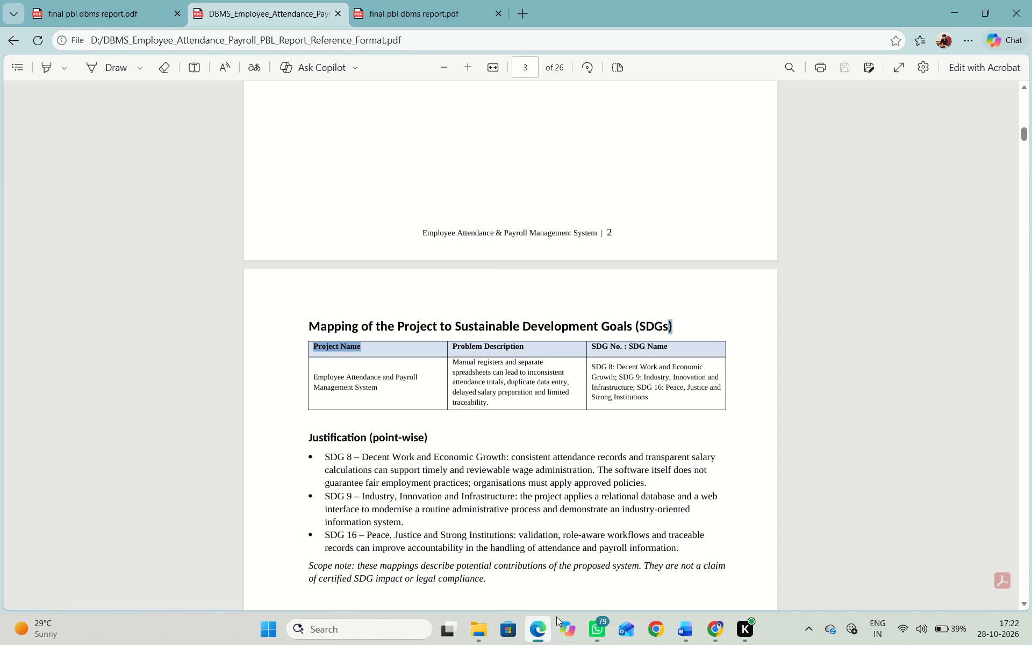
Switch back to Word and examine the guidelines document's page-number rules, contents list and SDG mapping template beside the report.
click(942, 6)
scroll(717, 212, up, 5)
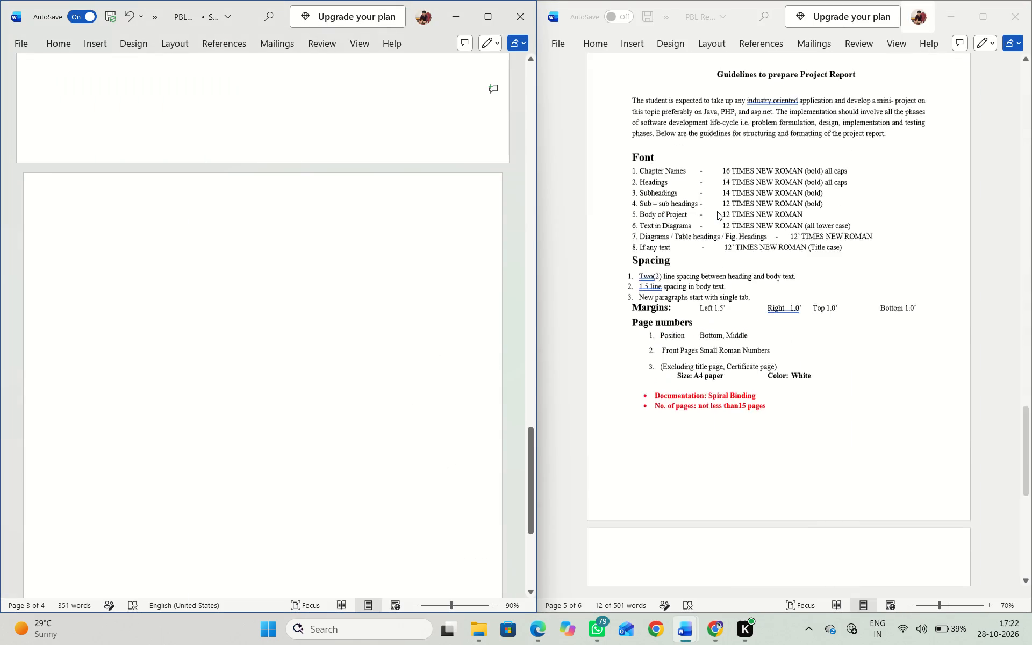
scroll(716, 204, up, 6)
scroll(711, 200, up, 20)
scroll(711, 200, up, 3)
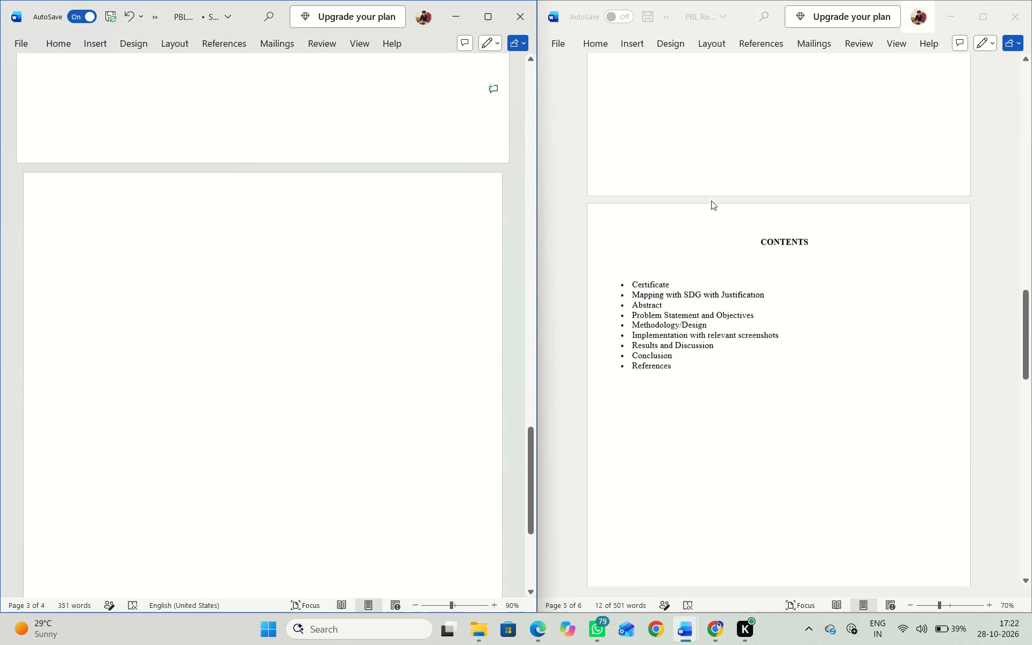
scroll(711, 200, up, 17)
scroll(711, 200, up, 4)
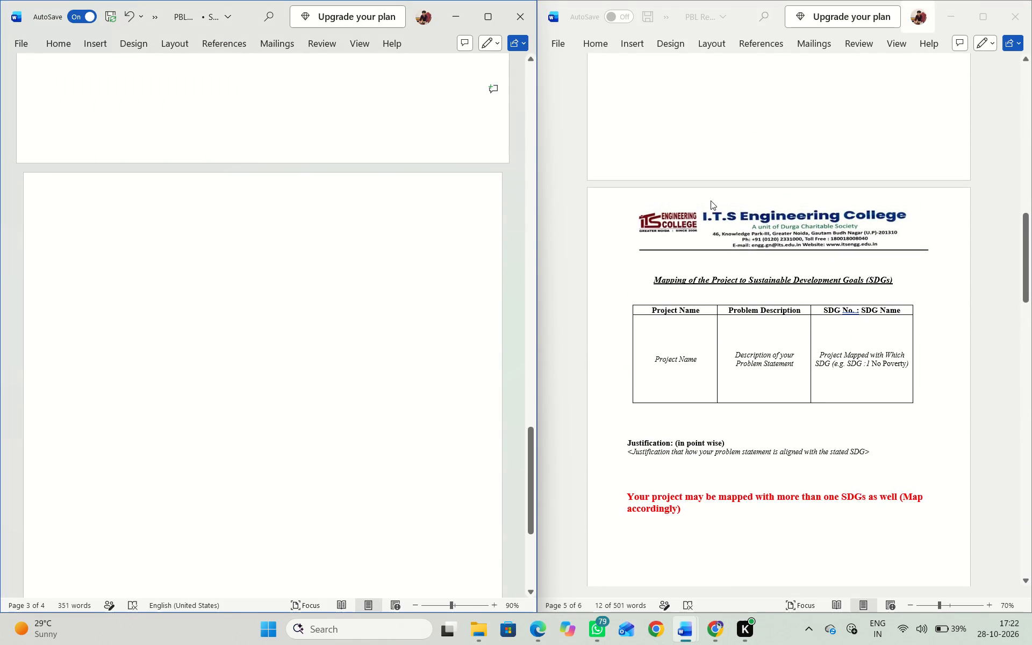
scroll(350, 174, up, 19)
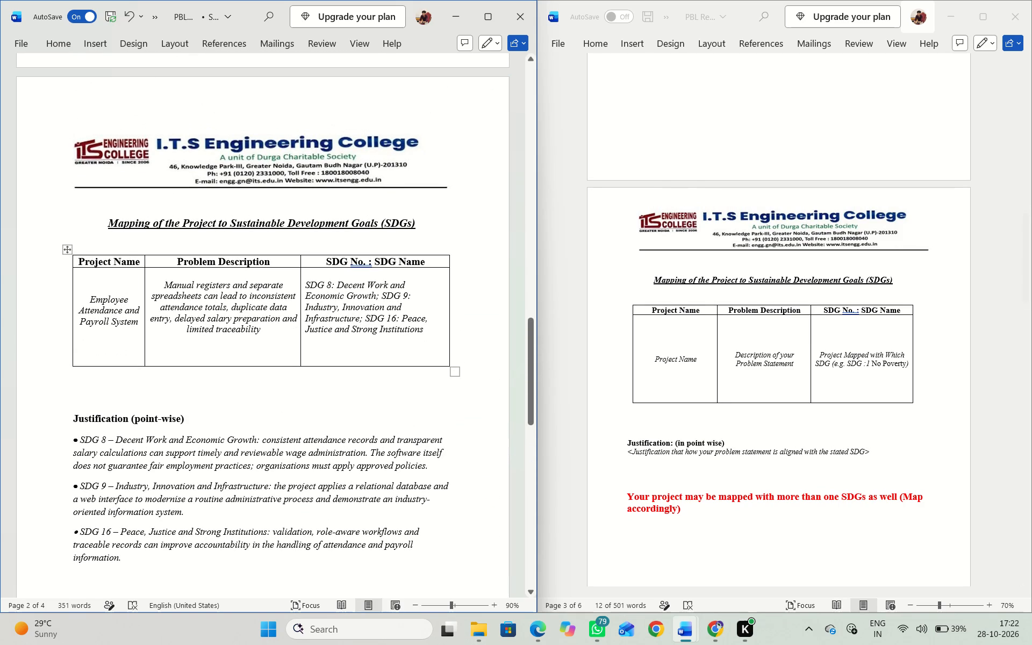
Insert four empty lines below the SDG 16 justification point, keeping the insertion point on the SDG mapping page.
scroll(394, 228, down, 16)
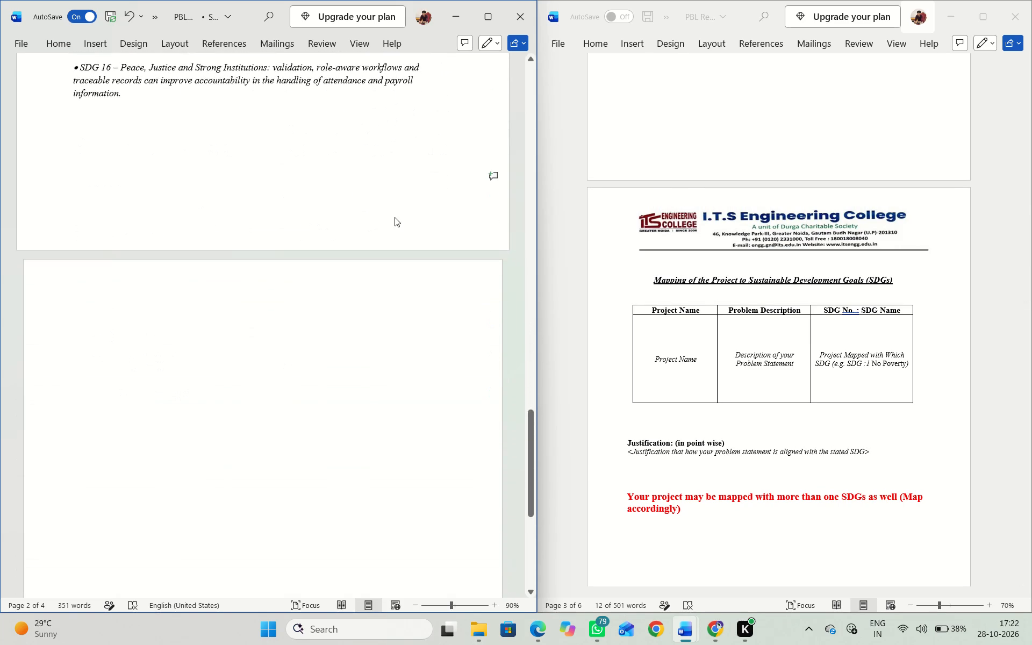
scroll(395, 217, down, 4)
click(90, 174)
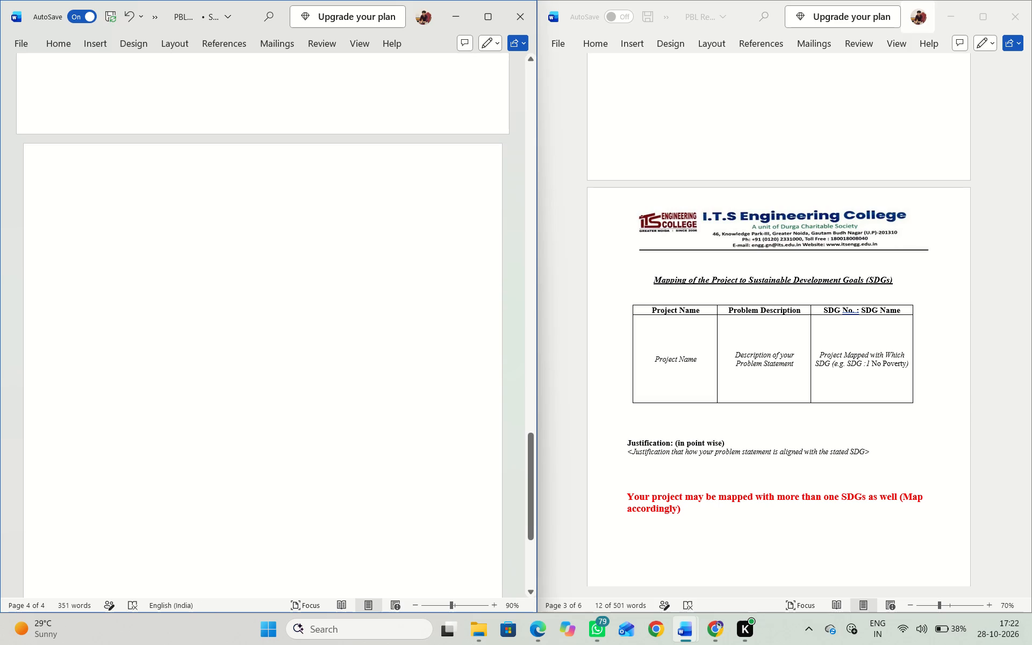
scroll(113, 197, up, 11)
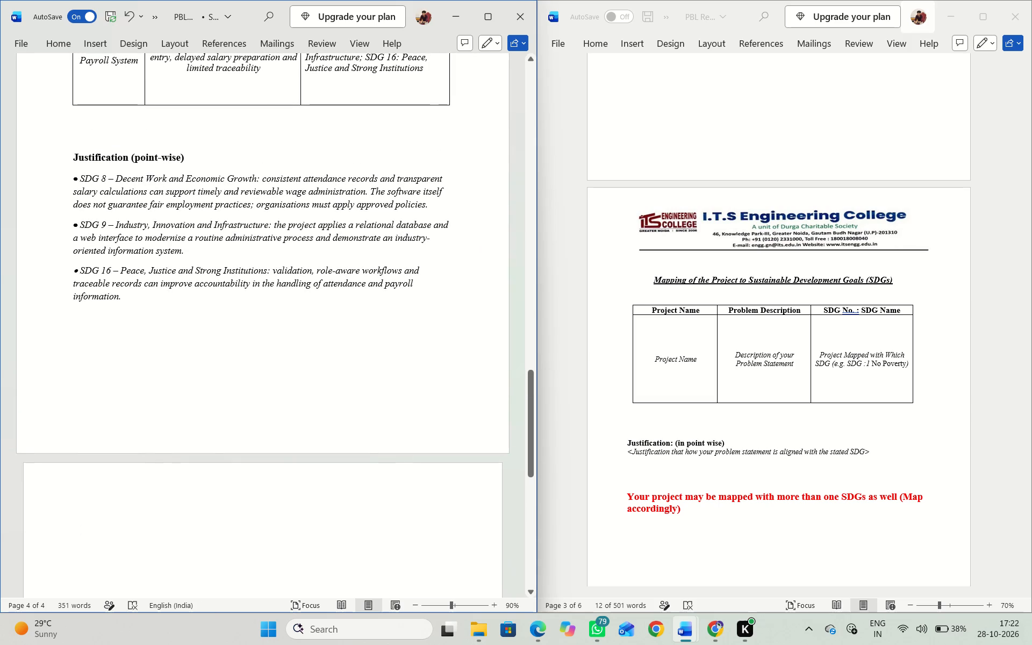
click(126, 302)
key(BackSpace)
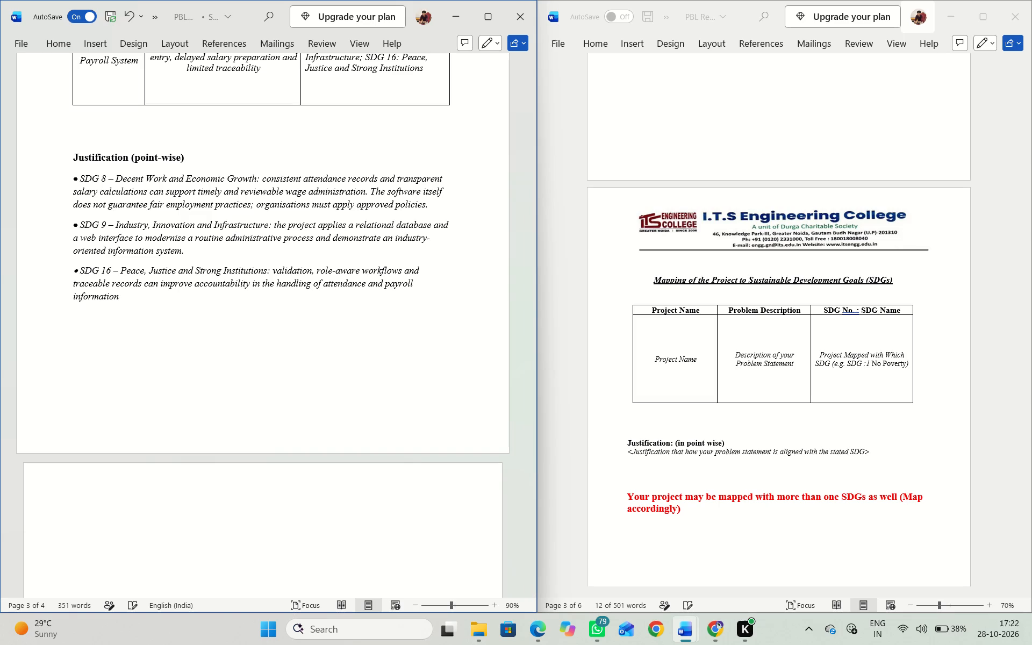
key(period)
key(Return)
key(Return)
key(Return)
key(Return)
key(Return)
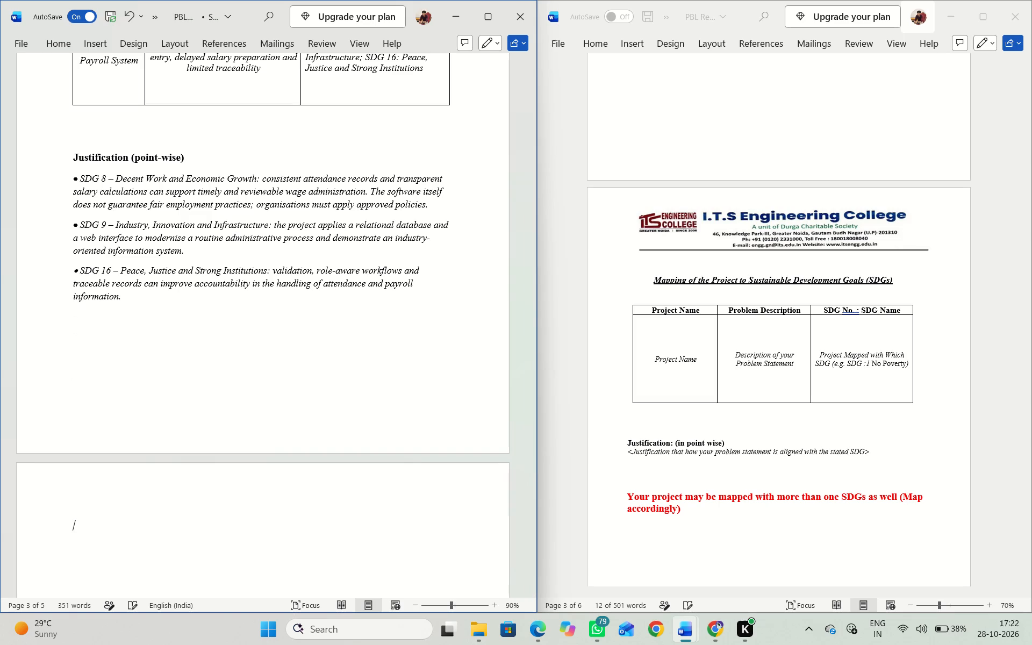
key(BackSpace)
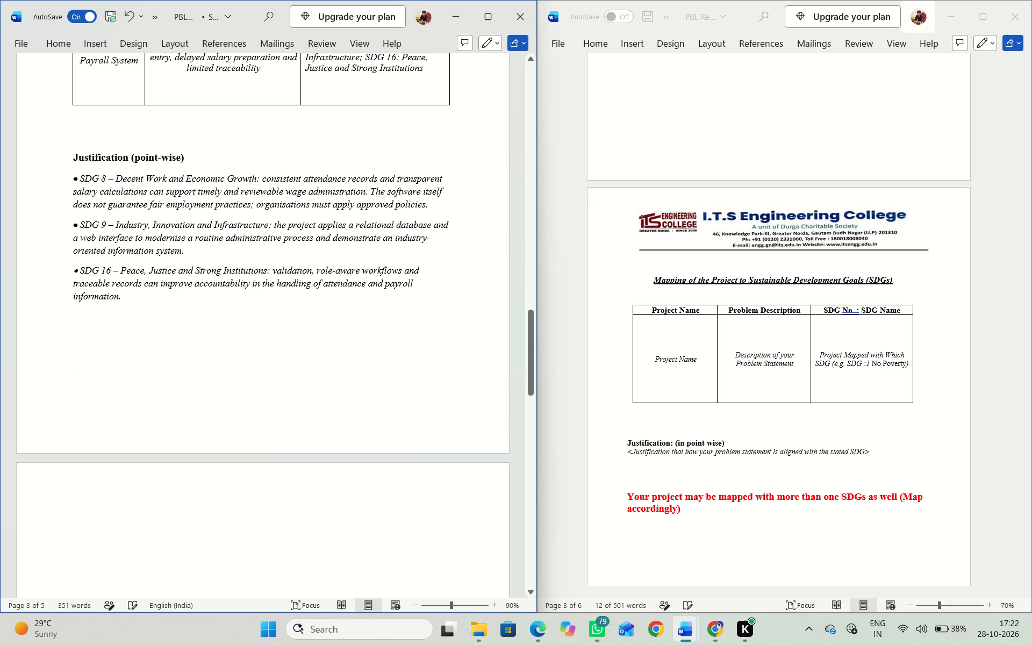
Enter a centred, non-italic page number (i) on the last empty line below the SDG justification.
click(48, 50)
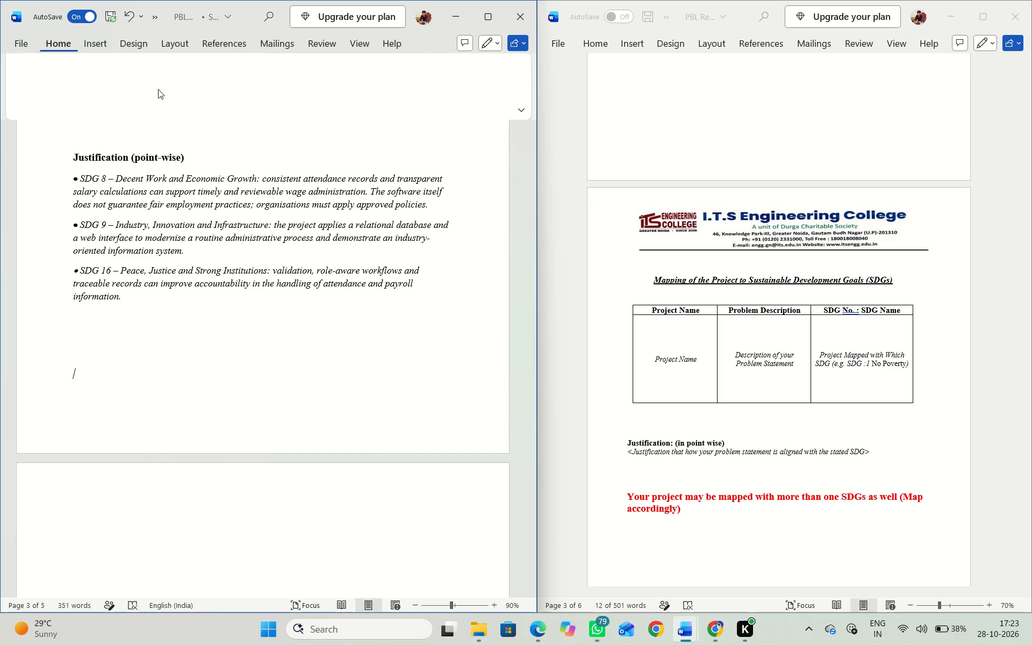
click(254, 87)
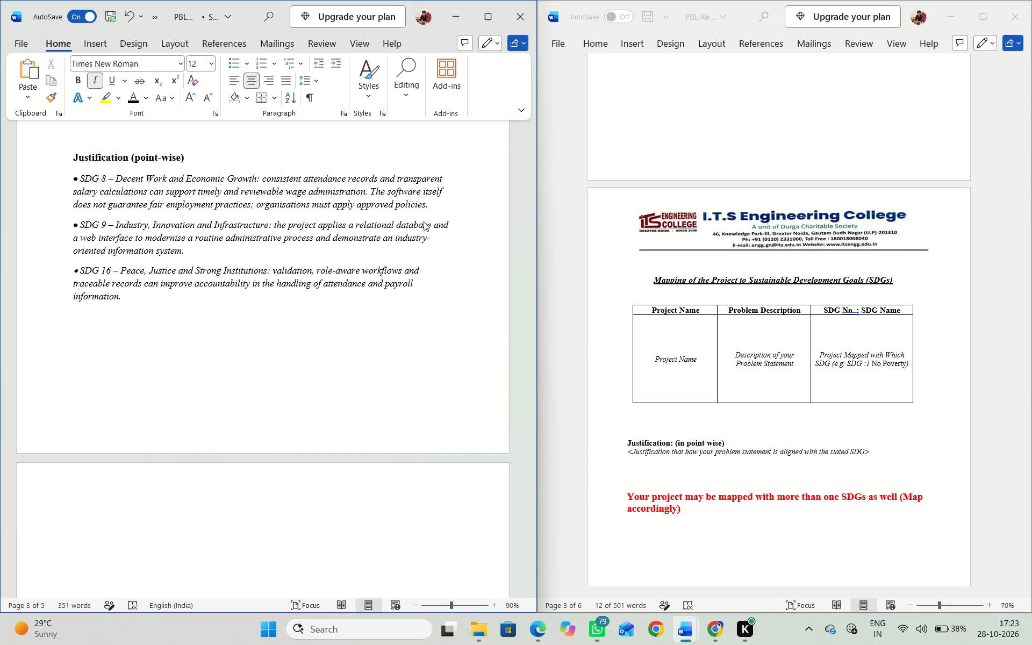
key(shift+parenleft)
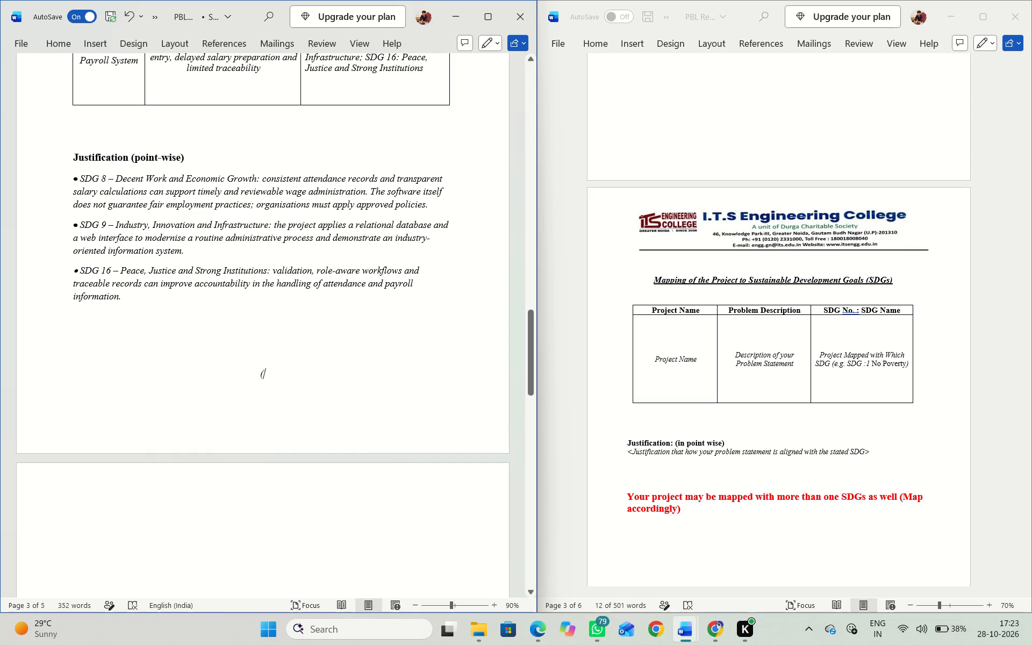
key(shift+parenright)
drag(269, 375, 234, 373)
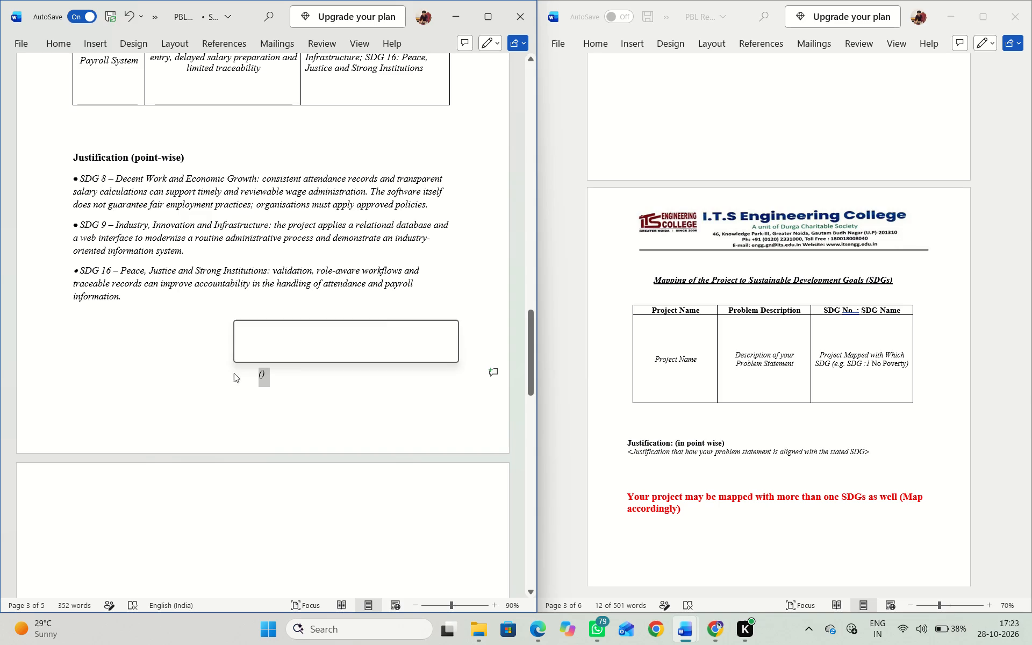
click(259, 352)
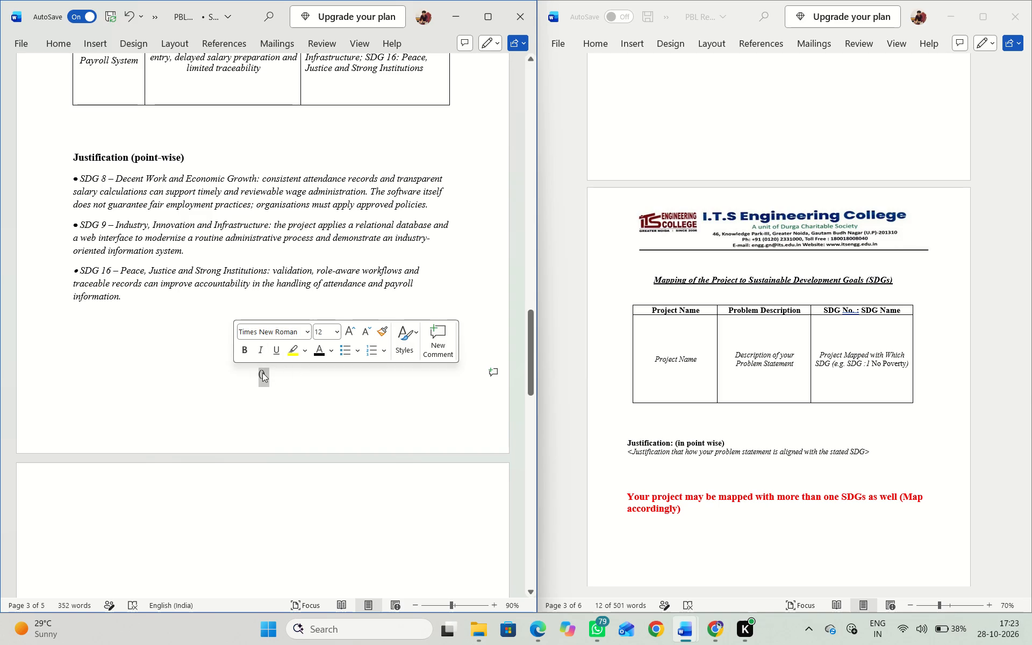
click(262, 372)
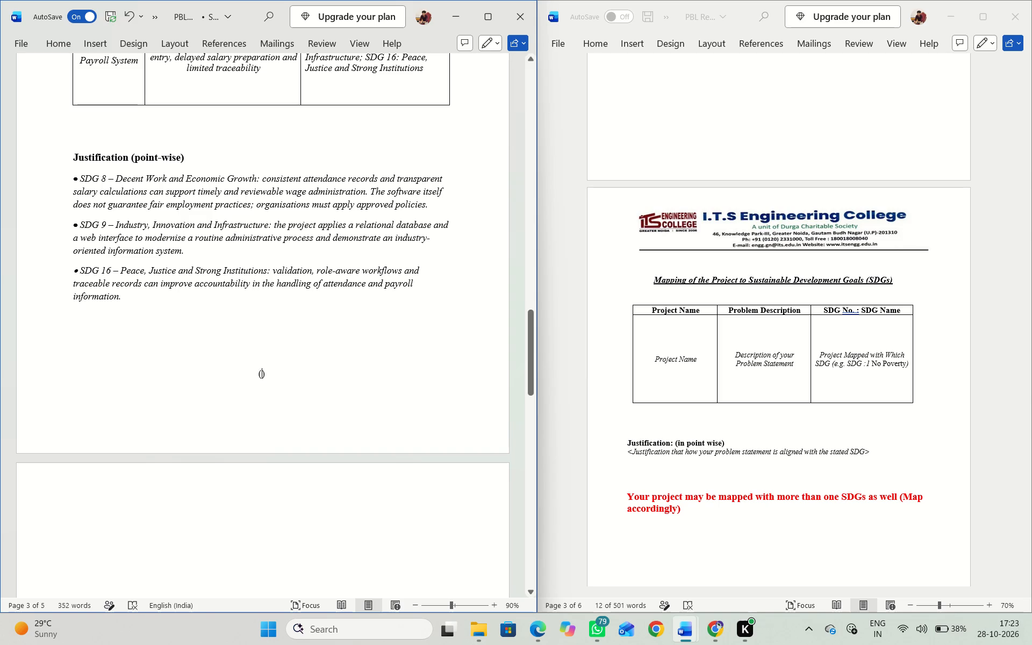
key(i)
Set the font size of the (i) page number to 5.
drag(270, 377, 250, 376)
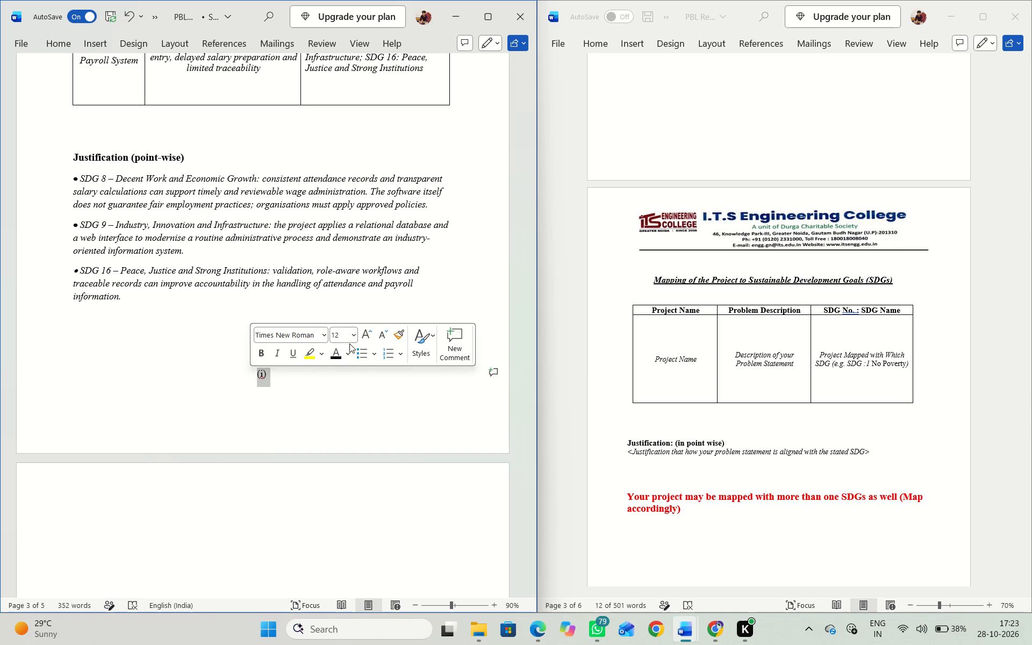
click(345, 338)
key(8)
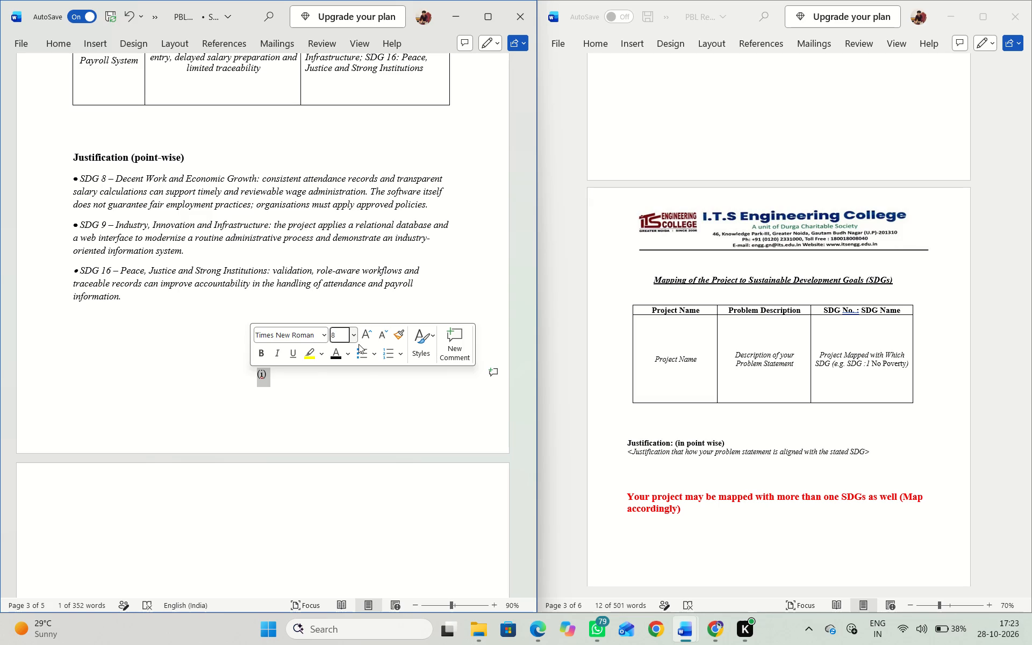
key(BackSpace)
key(5)
click(347, 391)
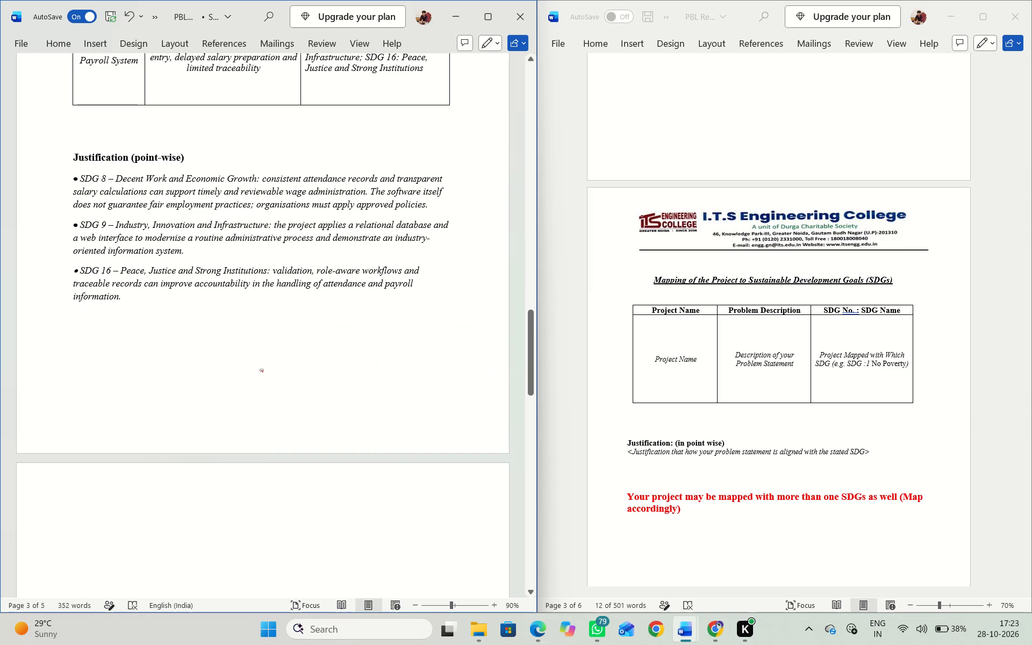
Set the font size of the (i) page number below the SDG justification to 9.
drag(268, 369, 242, 369)
click(332, 329)
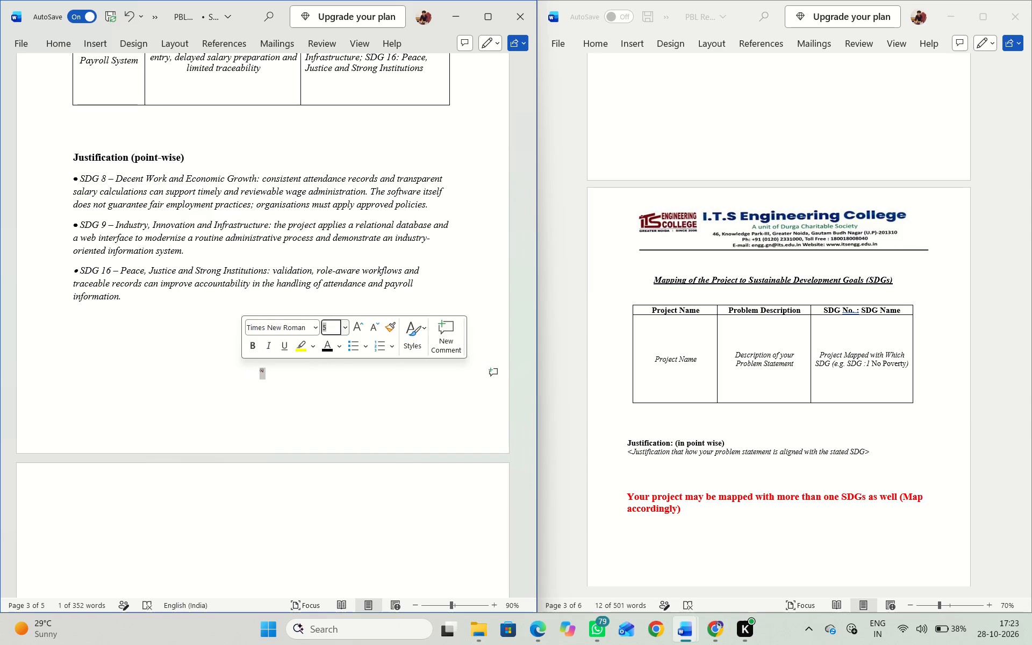
key(9)
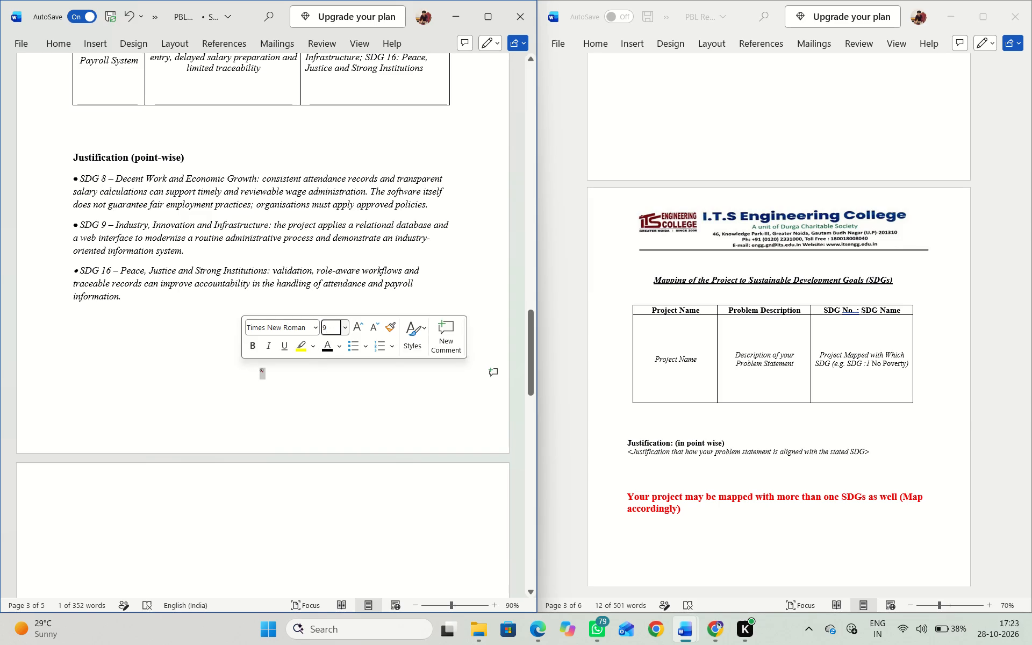
click(309, 365)
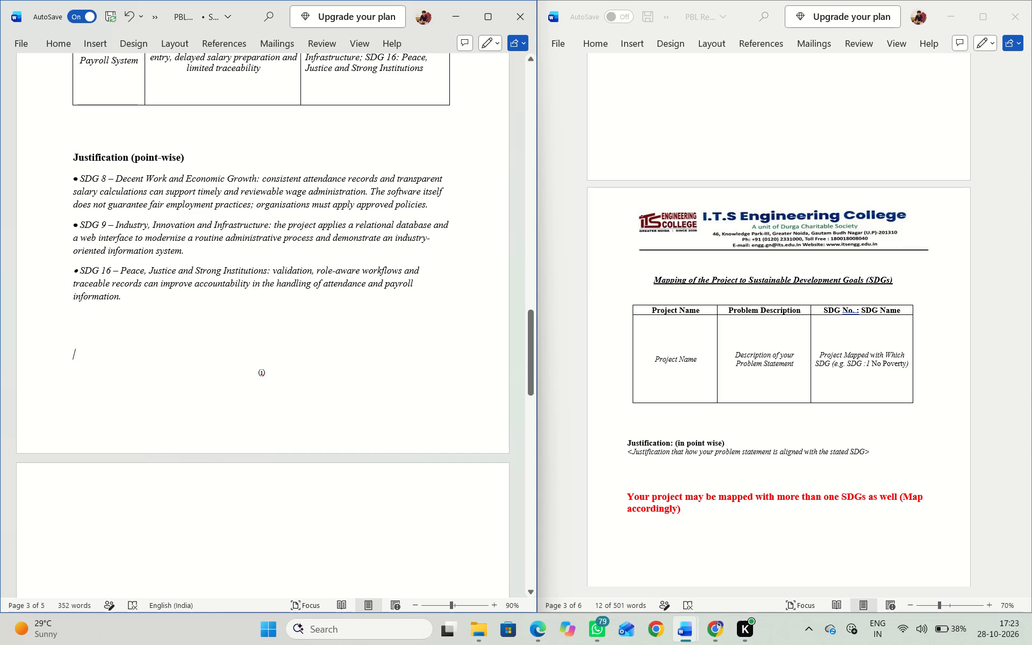
Move the (i) page number one line lower below the SDG justification, keeping it on the SDG mapping page.
click(274, 373)
key(Return)
key(Return)
click(257, 369)
key(Return)
key(Return)
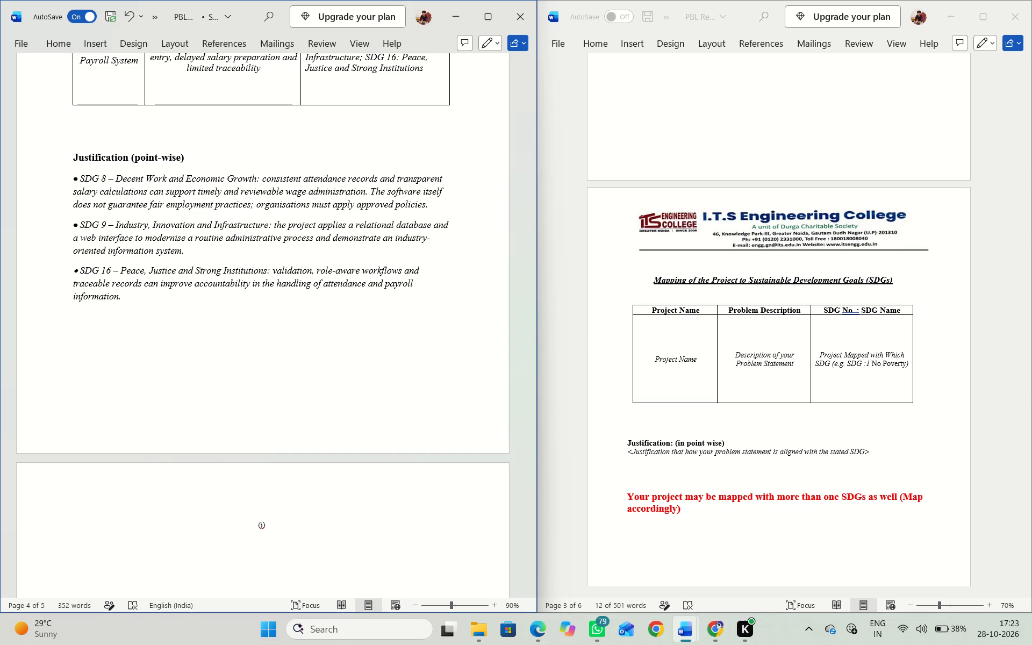
key(BackSpace)
Place the insertion point on an empty, left-aligned line at the top of the page after the SDG mapping page.
click(271, 385)
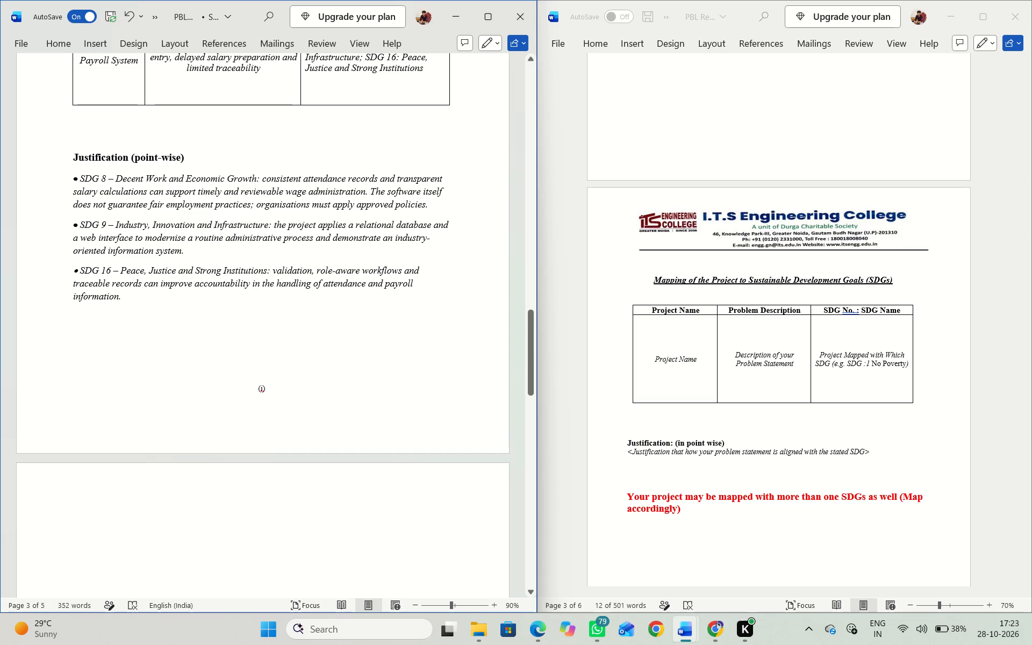
key(Return)
key(BackSpace)
key(BackSpace)
key(Return)
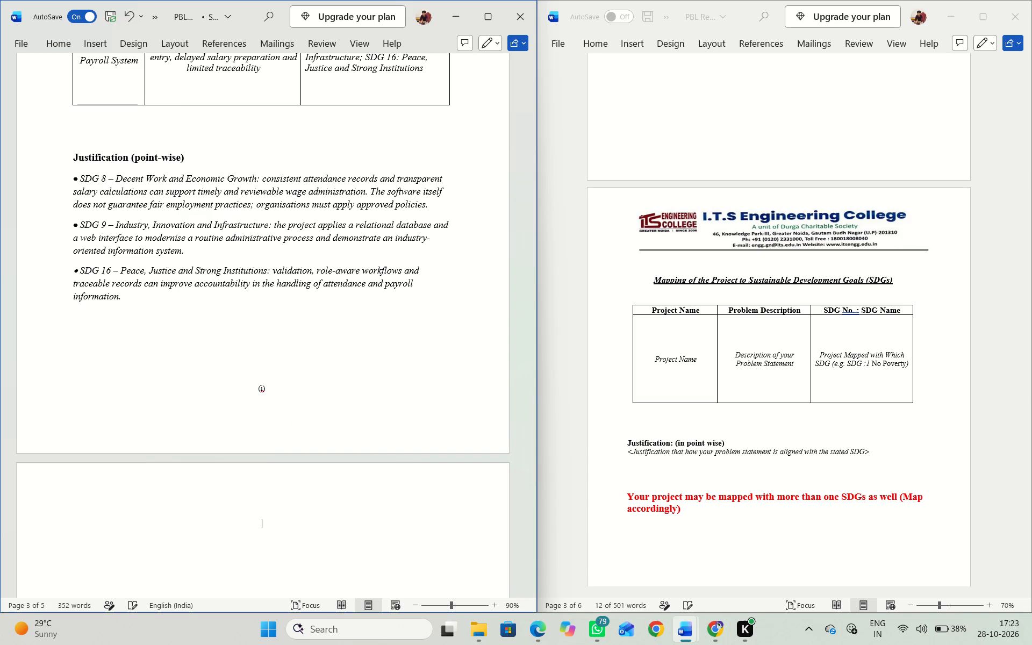
key(BackSpace)
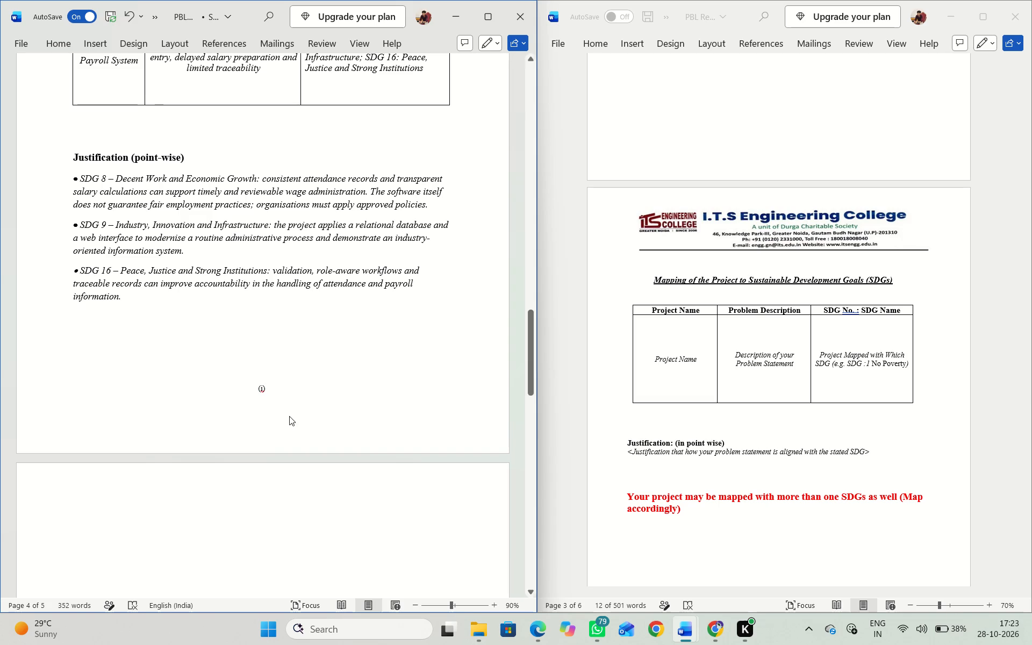
Examine the guidelines document's contents list and its font, spacing, margin and page-number rules.
scroll(733, 411, down, 15)
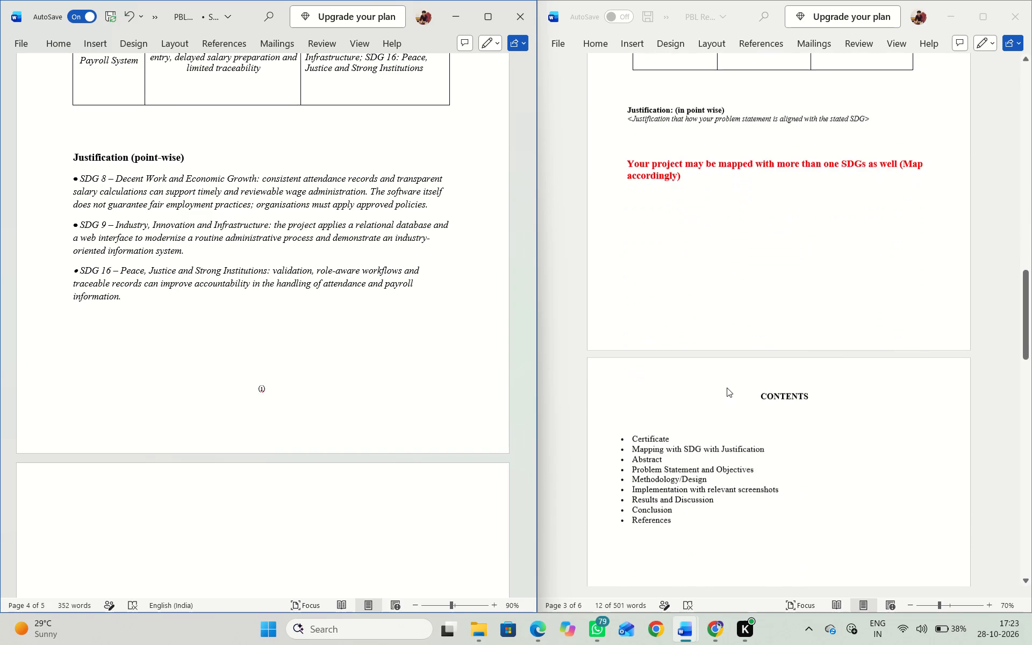
scroll(726, 387, down, 14)
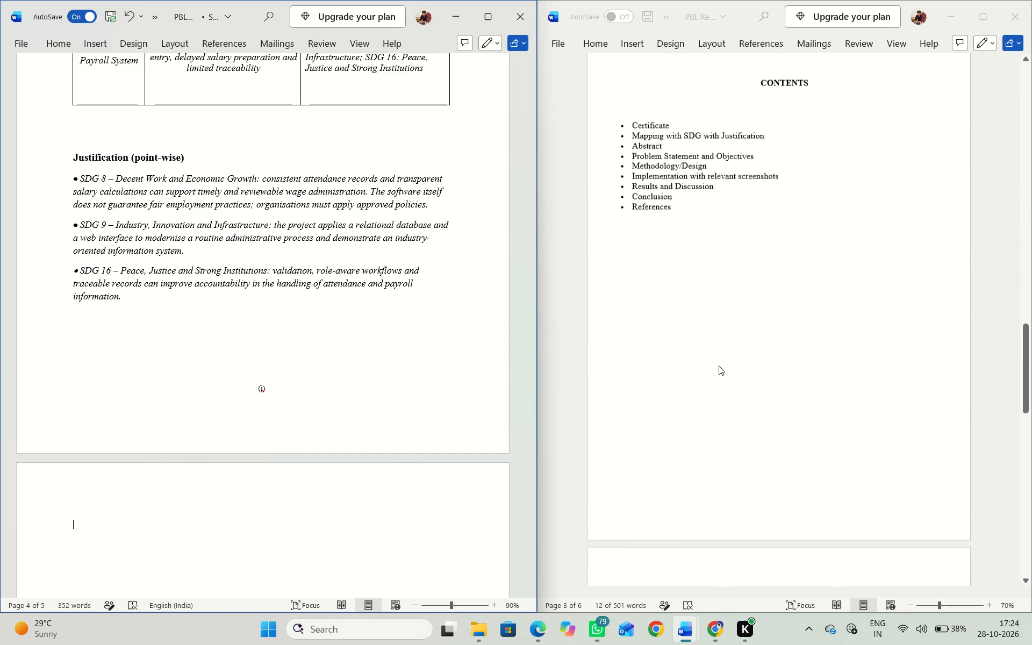
scroll(719, 365, down, 6)
scroll(719, 365, up, 3)
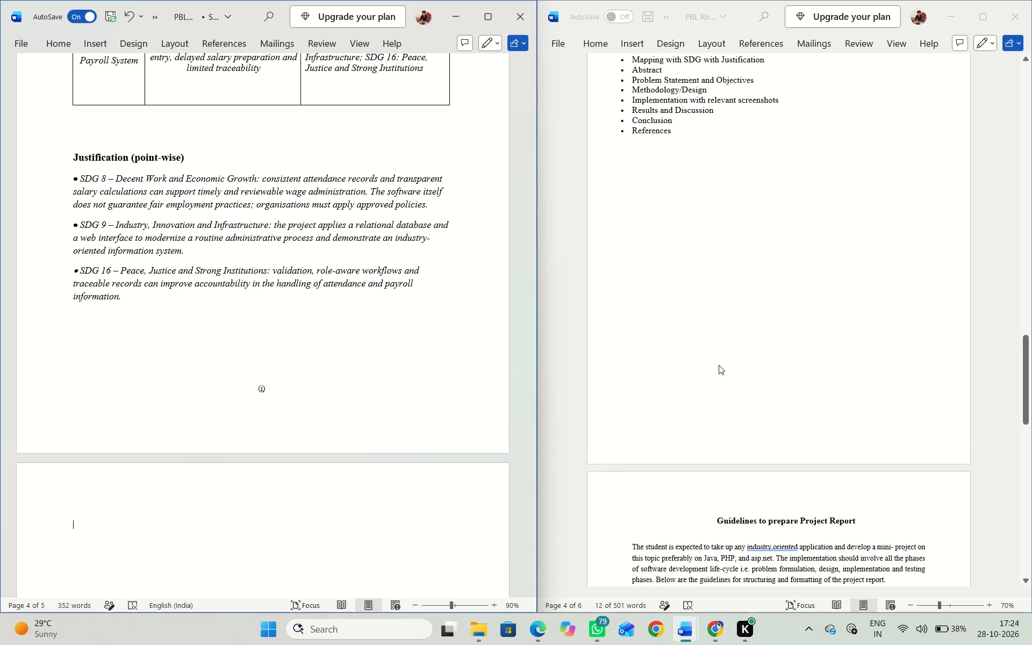
scroll(719, 365, down, 2)
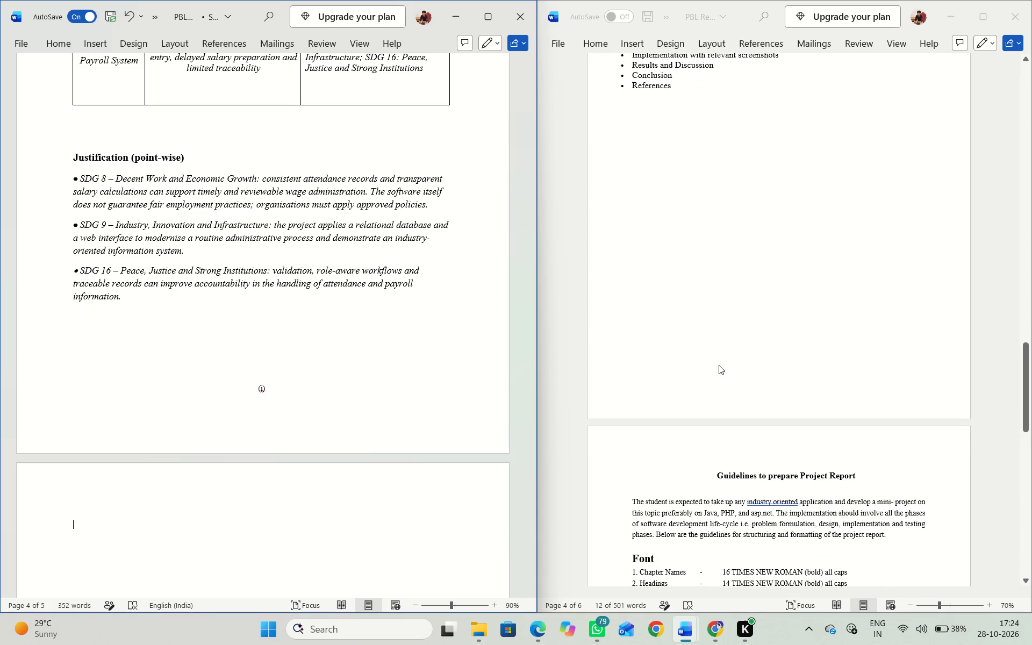
scroll(719, 365, down, 4)
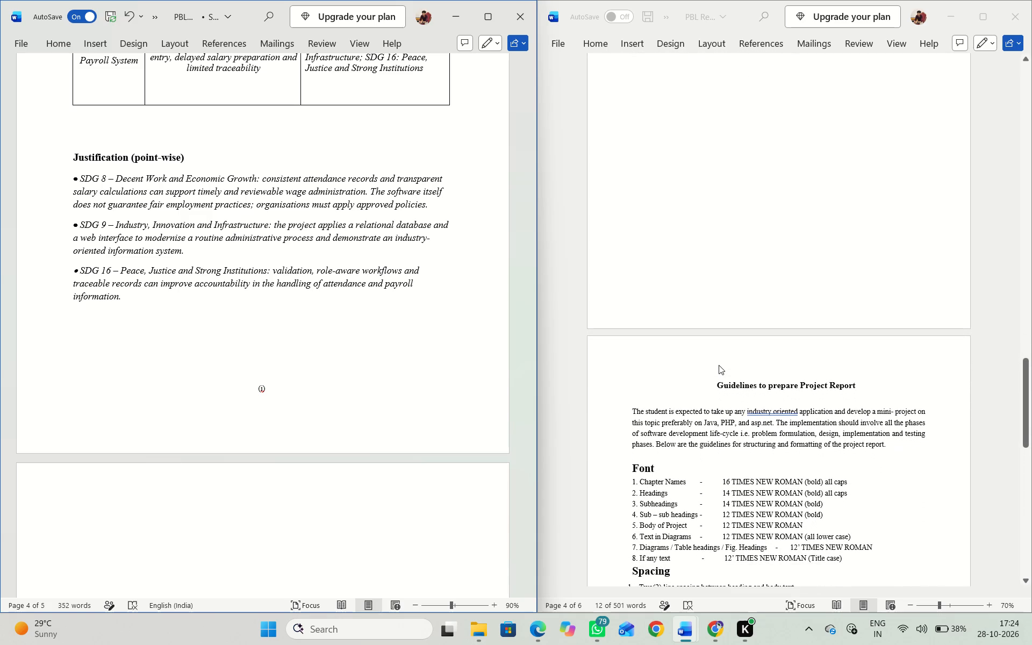
scroll(719, 365, down, 2)
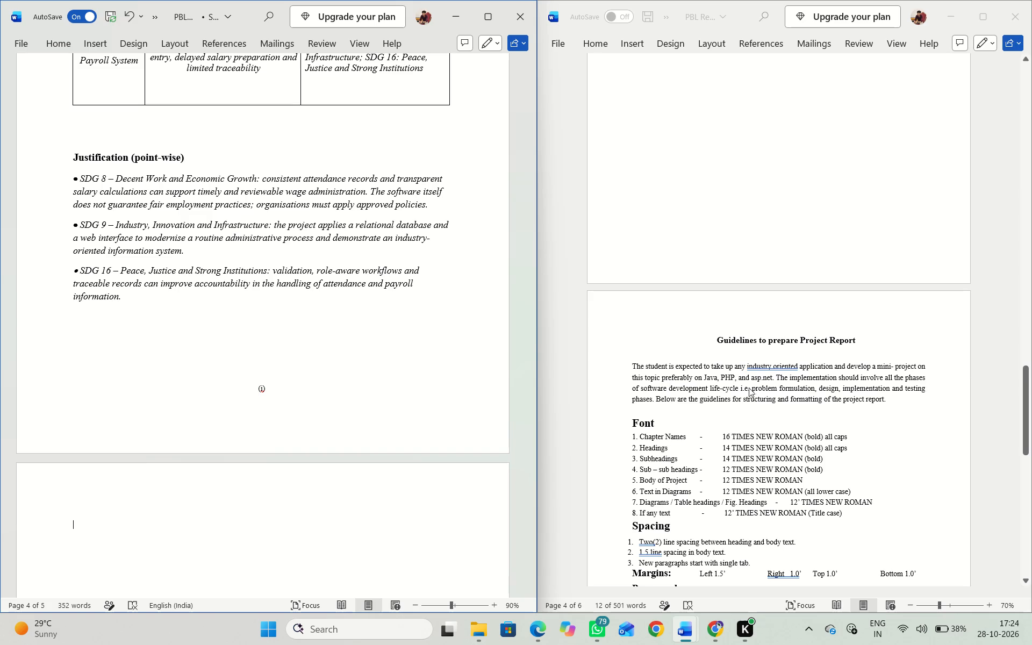
scroll(719, 385, down, 7)
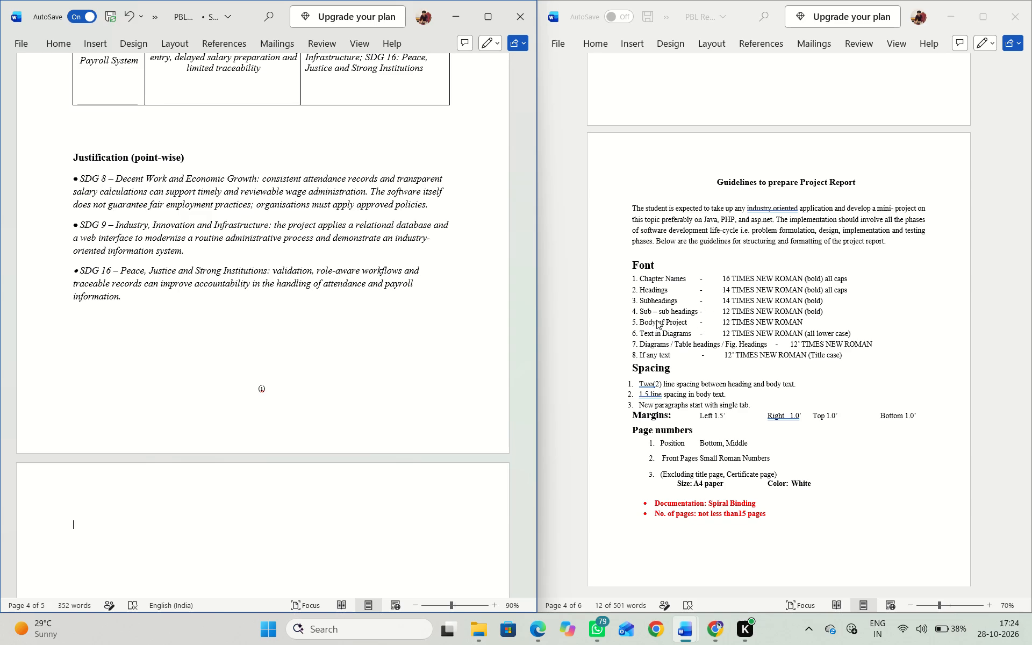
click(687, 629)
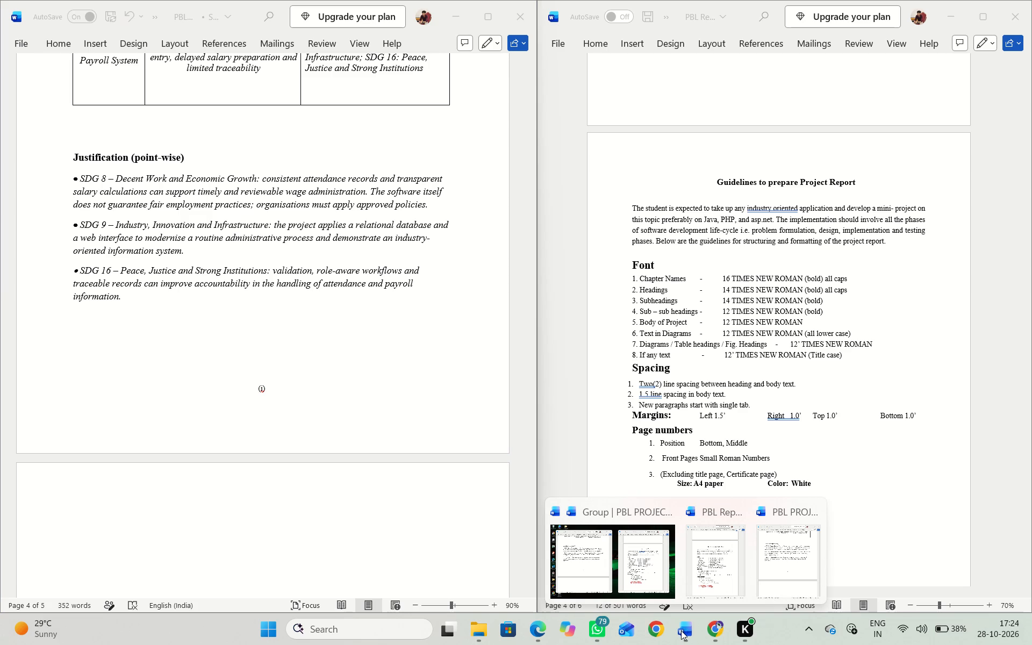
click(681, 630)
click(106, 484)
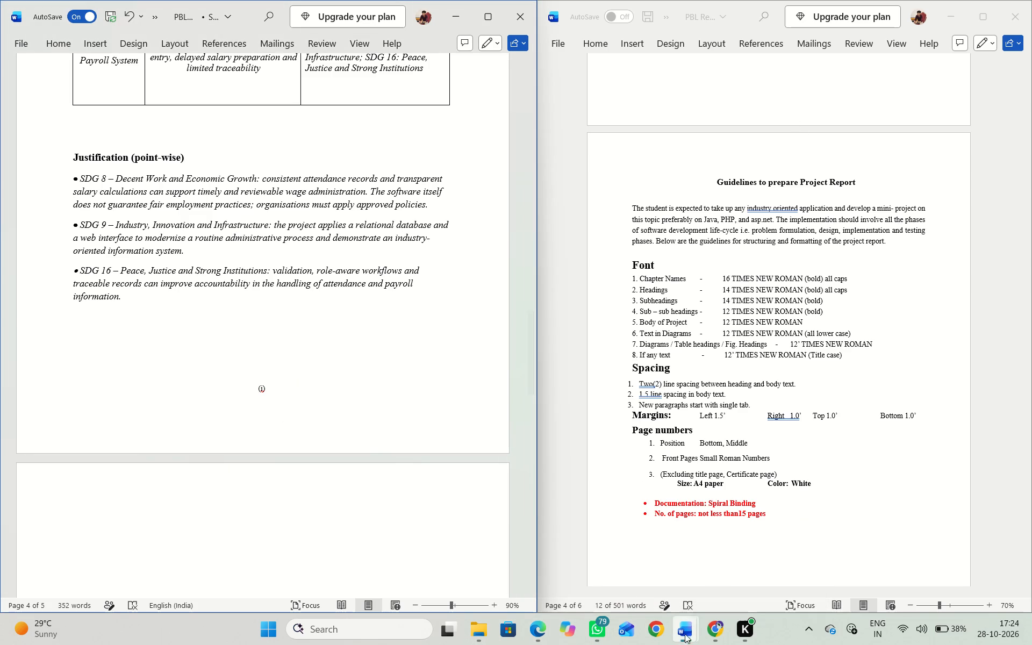
Switch to the reference-format PDF in Edge and copy its contents list from the CONTENTS heading through the REFERENCES entry, excluding the appendices.
click(547, 630)
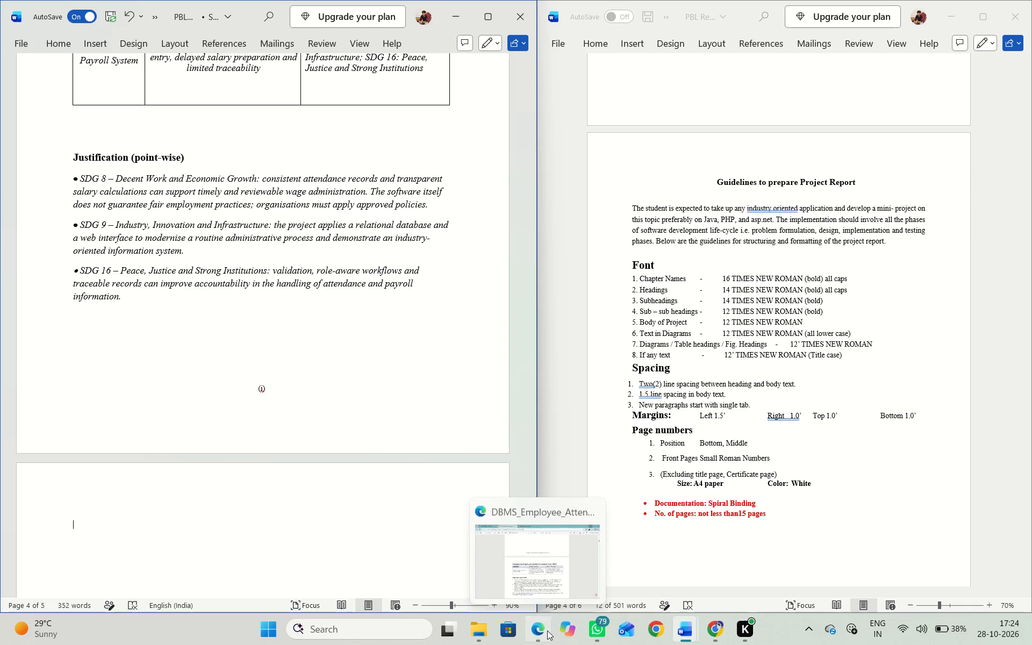
scroll(439, 319, down, 12)
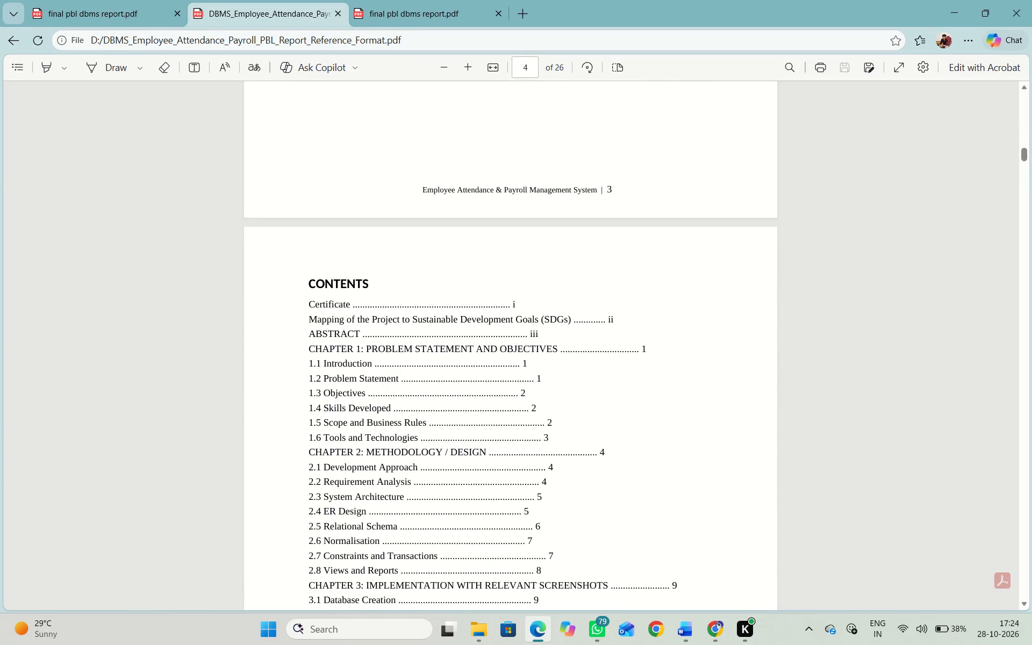
scroll(440, 309, down, 2)
drag(304, 141, 306, 144)
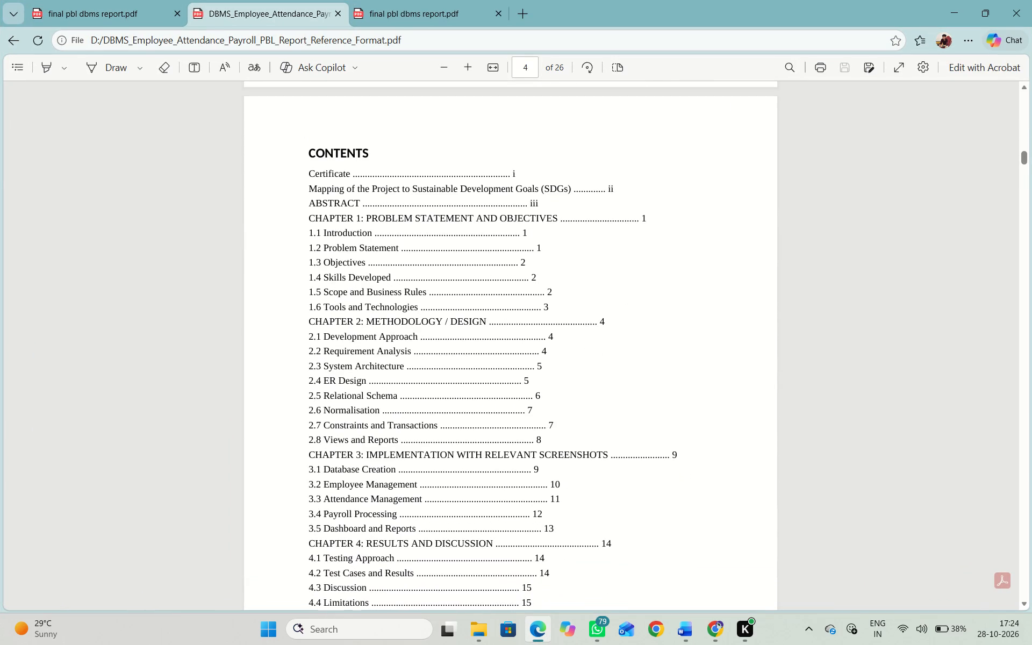
drag(306, 144, 386, 612)
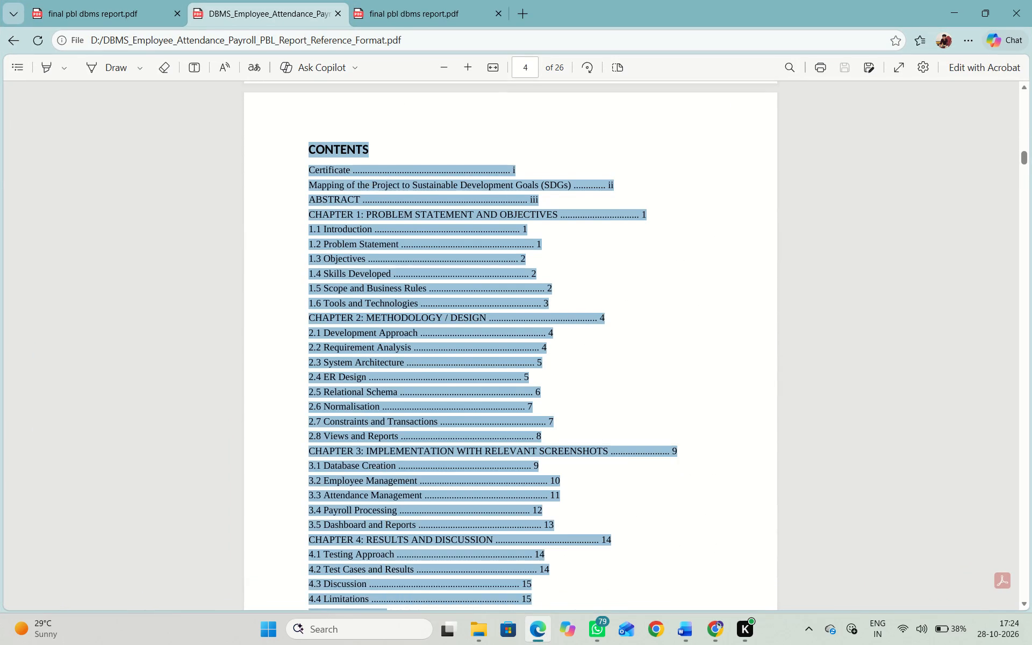
drag(386, 612, 453, 486)
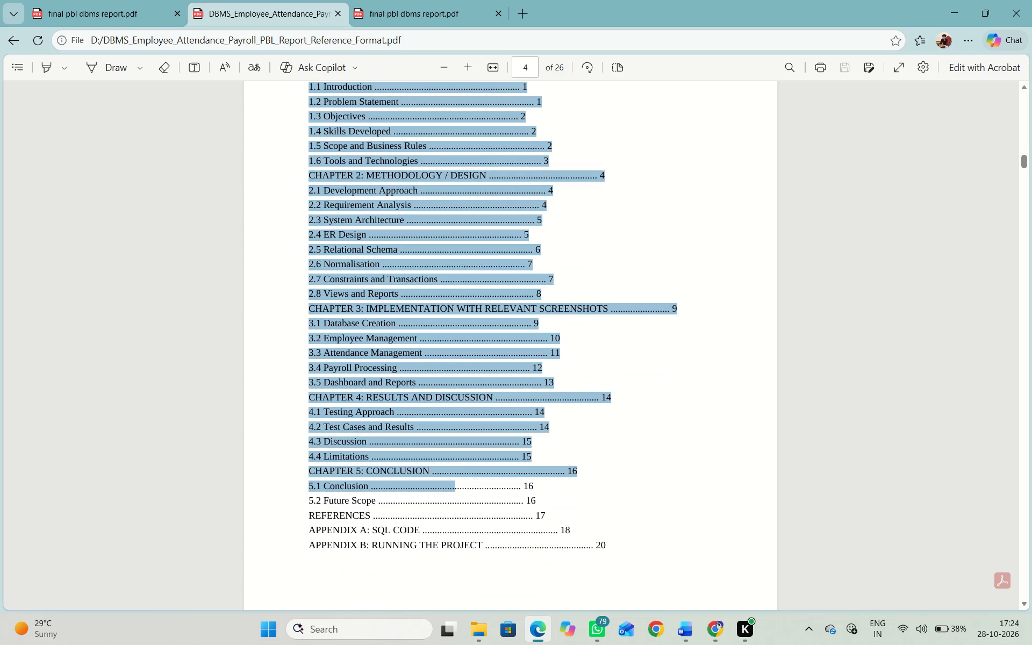
drag(453, 486, 587, 479)
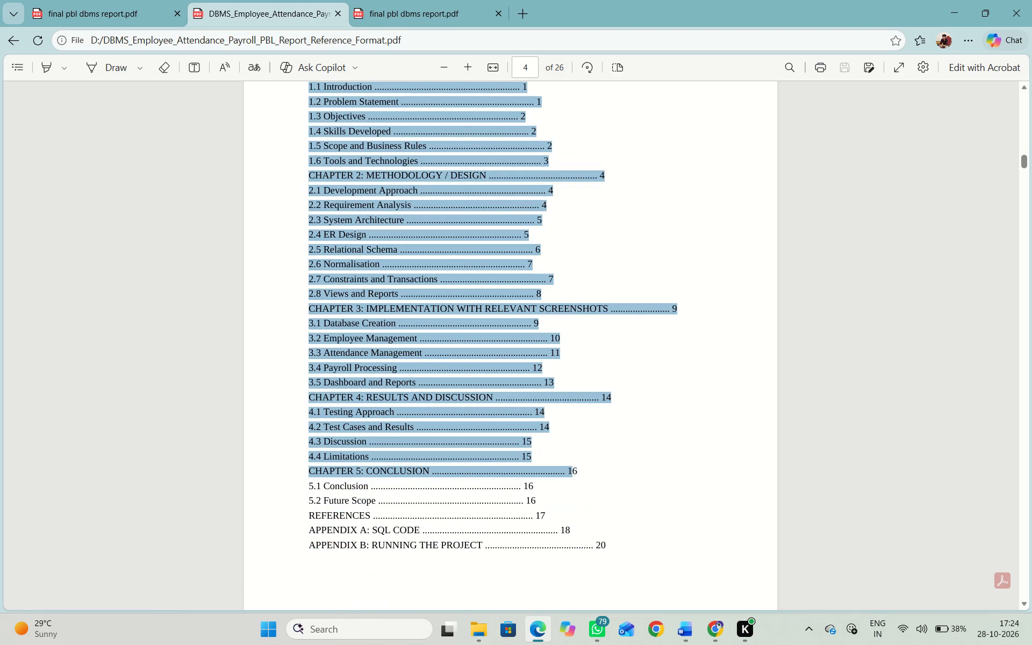
drag(587, 479, 555, 508)
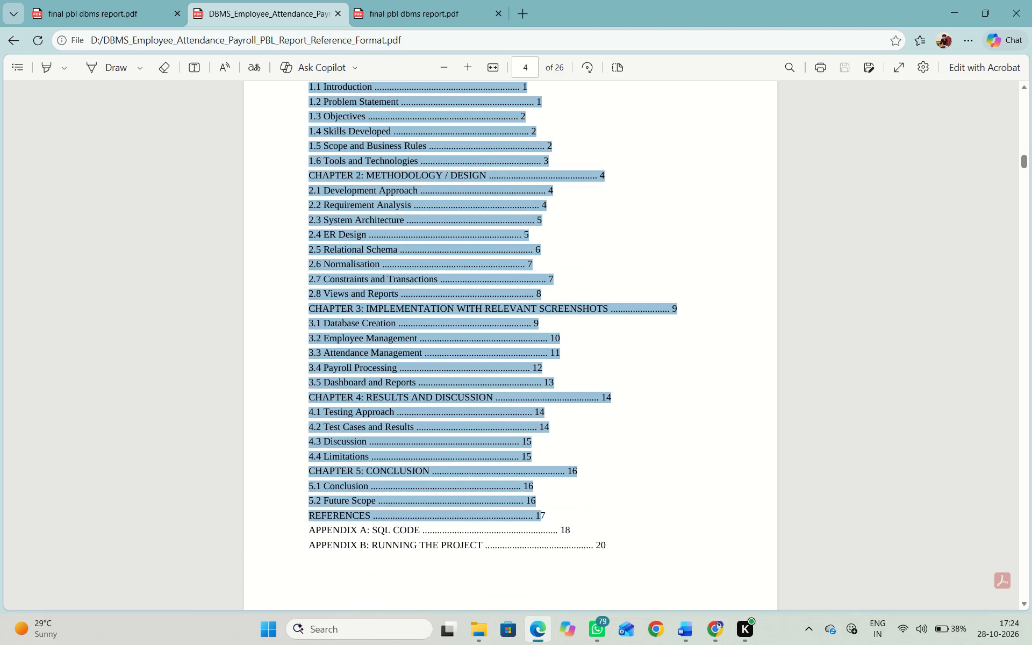
drag(555, 508, 566, 514)
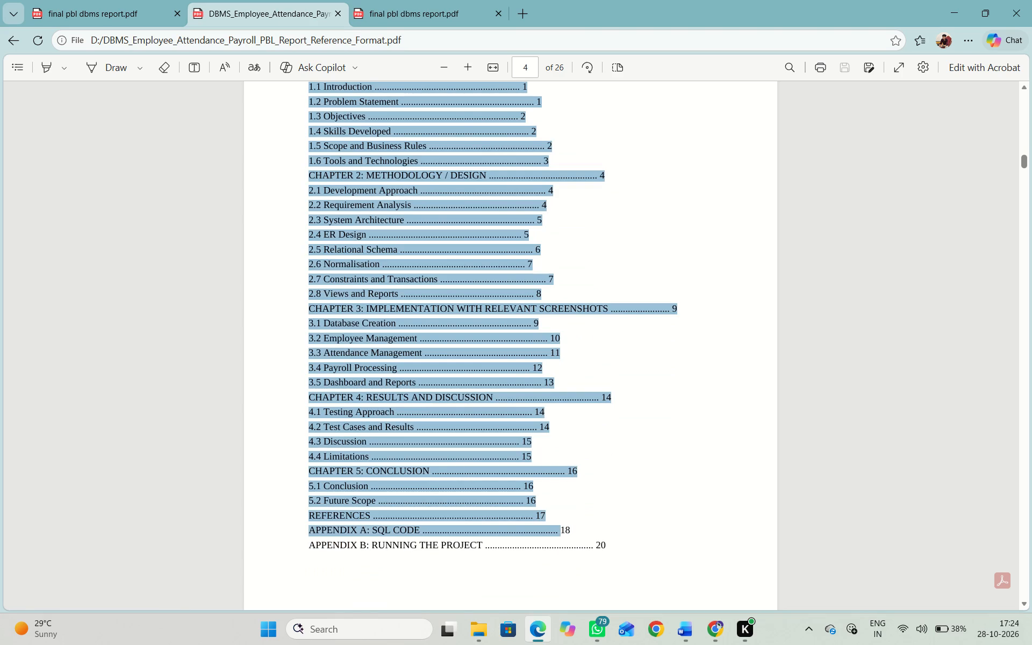
drag(566, 514, 568, 506)
drag(568, 506, 550, 513)
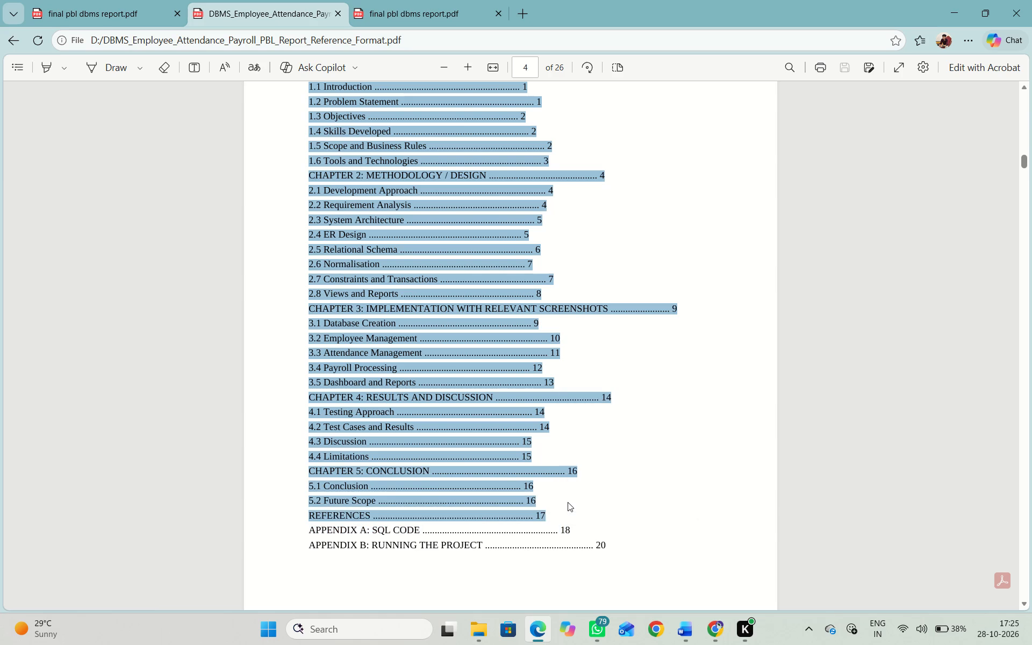
key(ctrl+c)
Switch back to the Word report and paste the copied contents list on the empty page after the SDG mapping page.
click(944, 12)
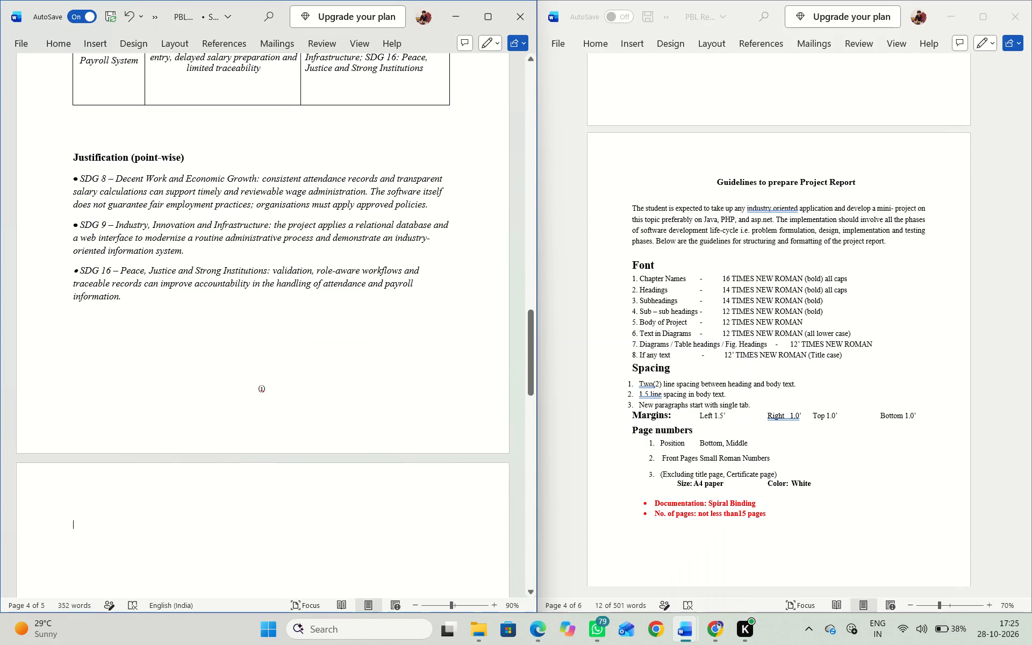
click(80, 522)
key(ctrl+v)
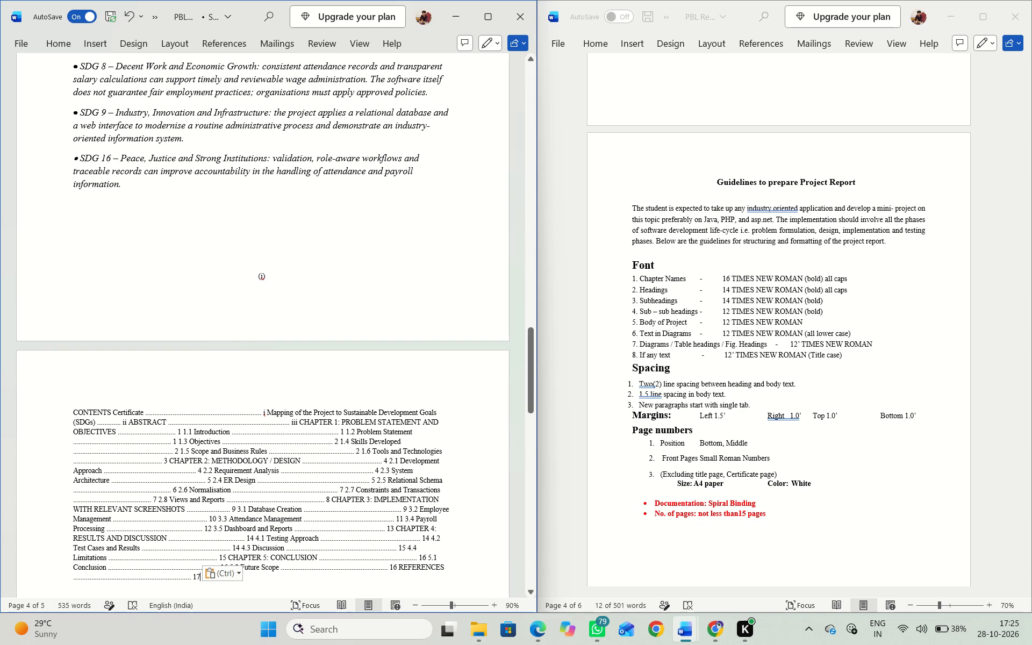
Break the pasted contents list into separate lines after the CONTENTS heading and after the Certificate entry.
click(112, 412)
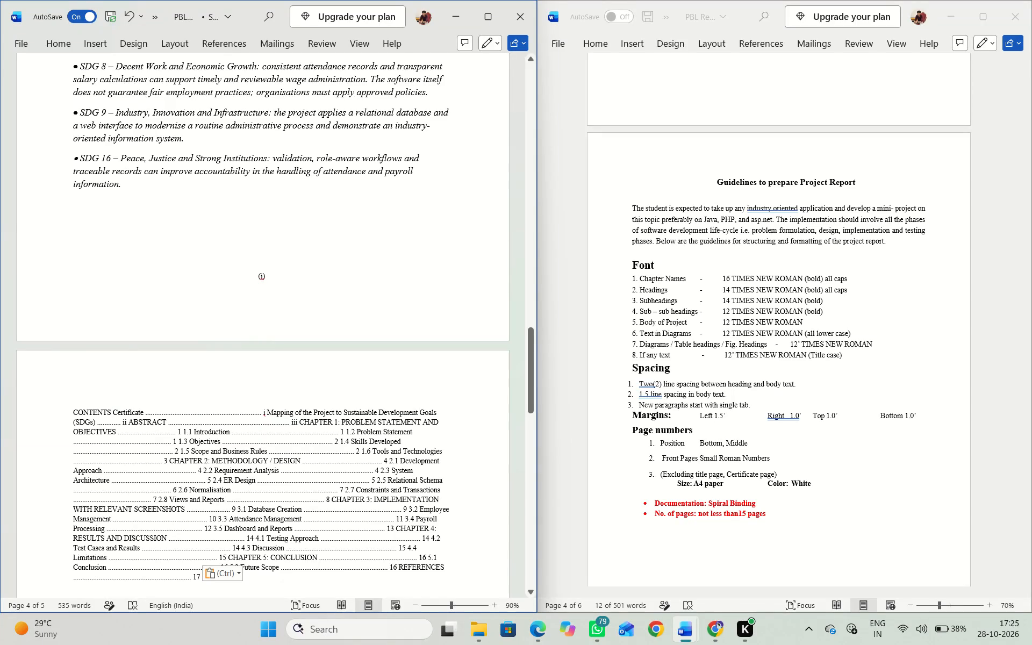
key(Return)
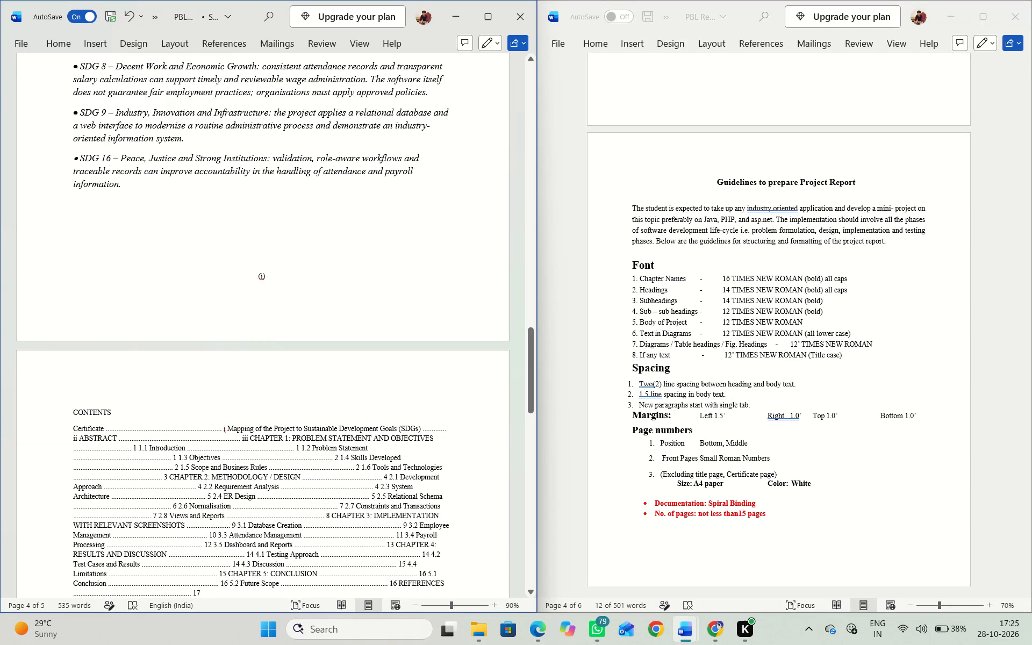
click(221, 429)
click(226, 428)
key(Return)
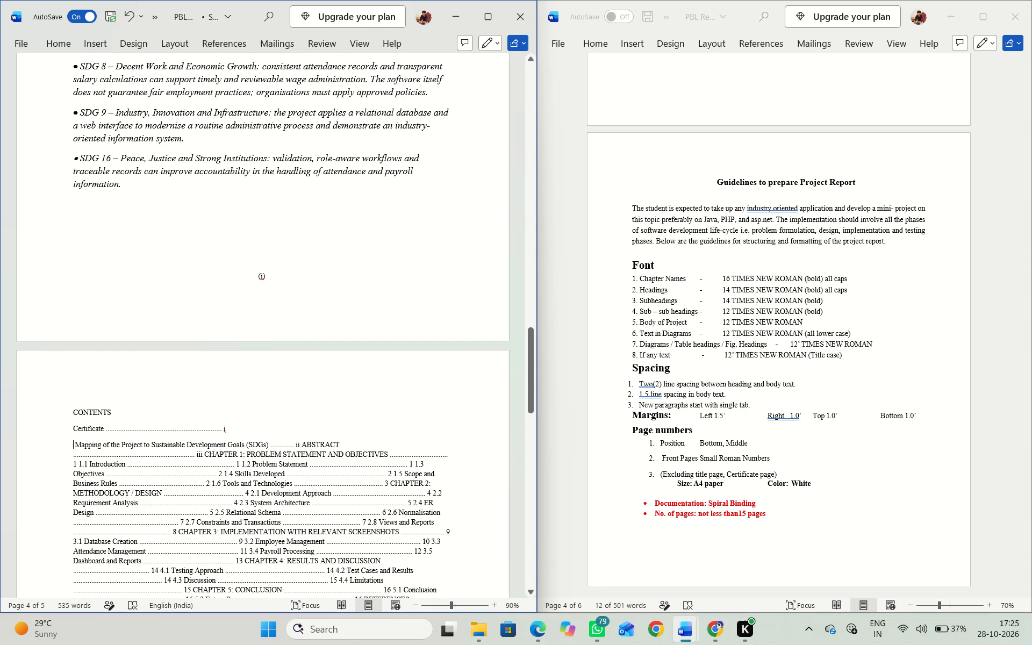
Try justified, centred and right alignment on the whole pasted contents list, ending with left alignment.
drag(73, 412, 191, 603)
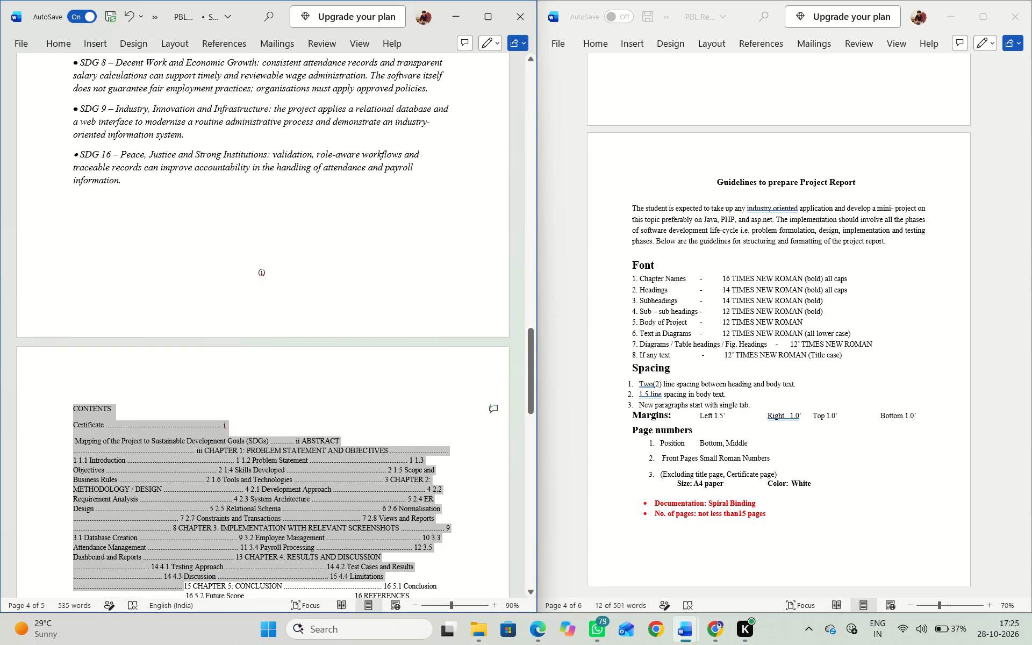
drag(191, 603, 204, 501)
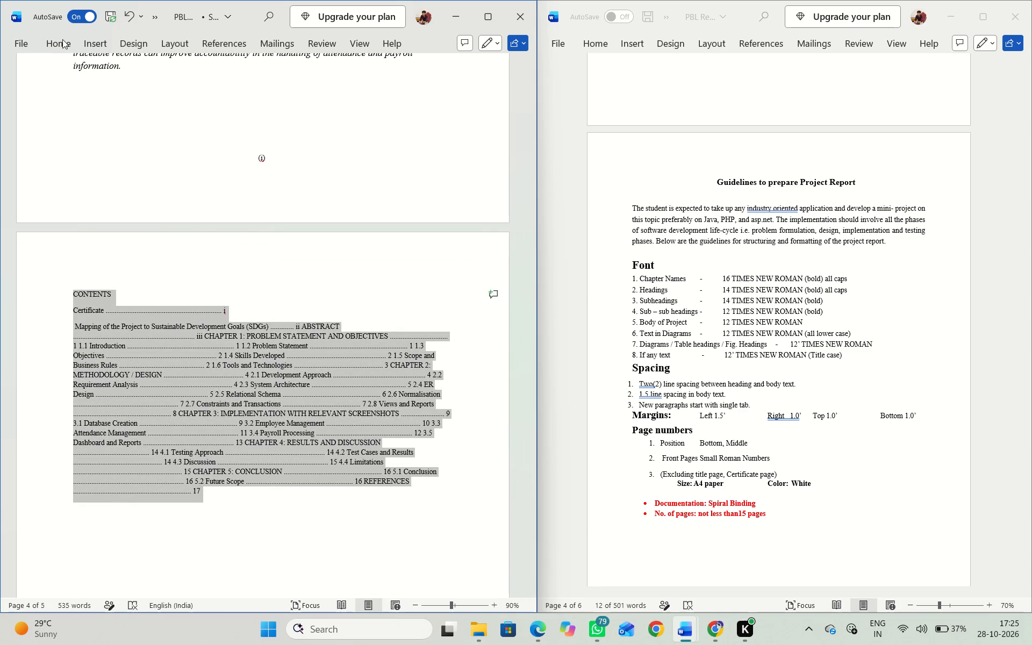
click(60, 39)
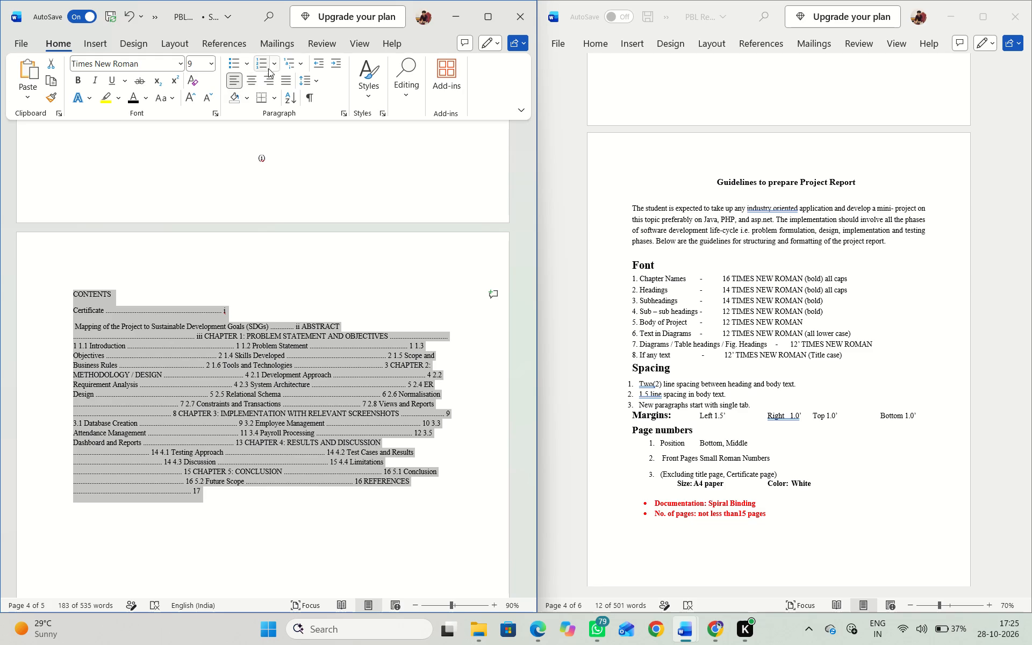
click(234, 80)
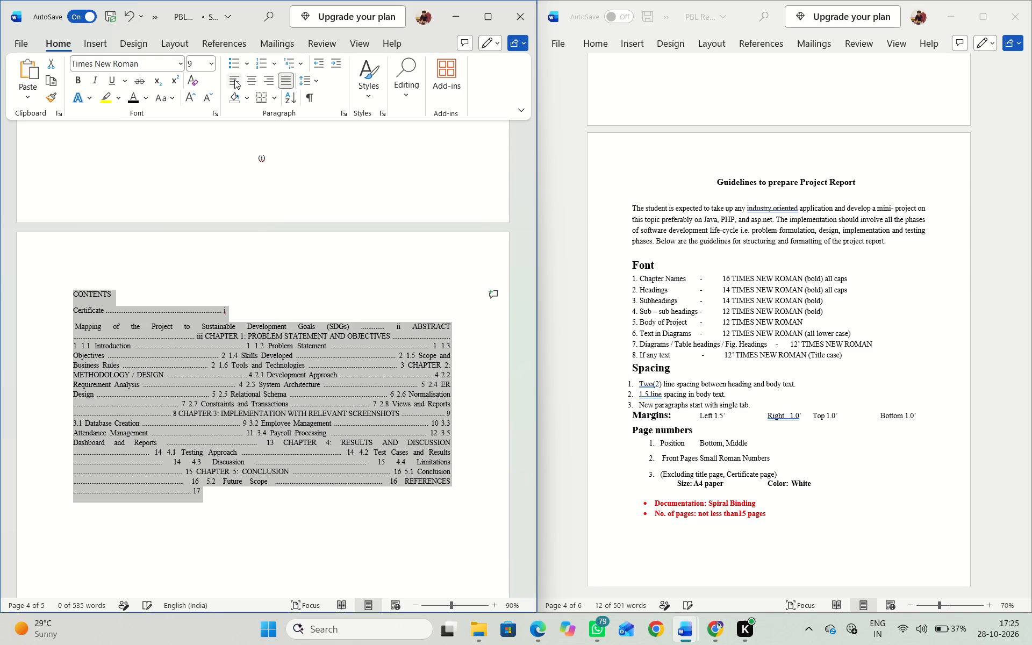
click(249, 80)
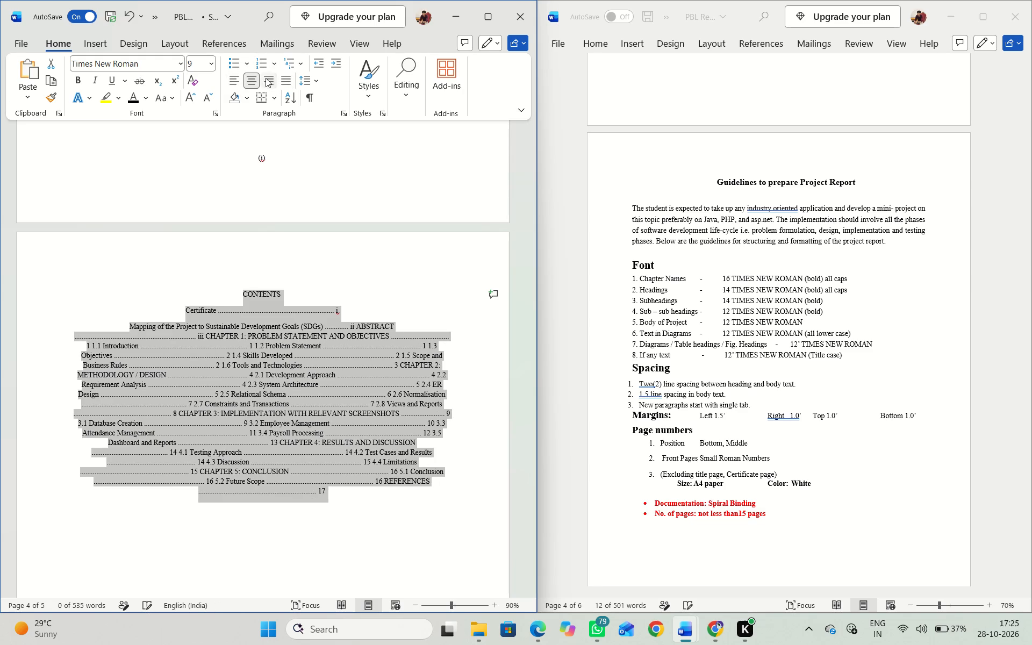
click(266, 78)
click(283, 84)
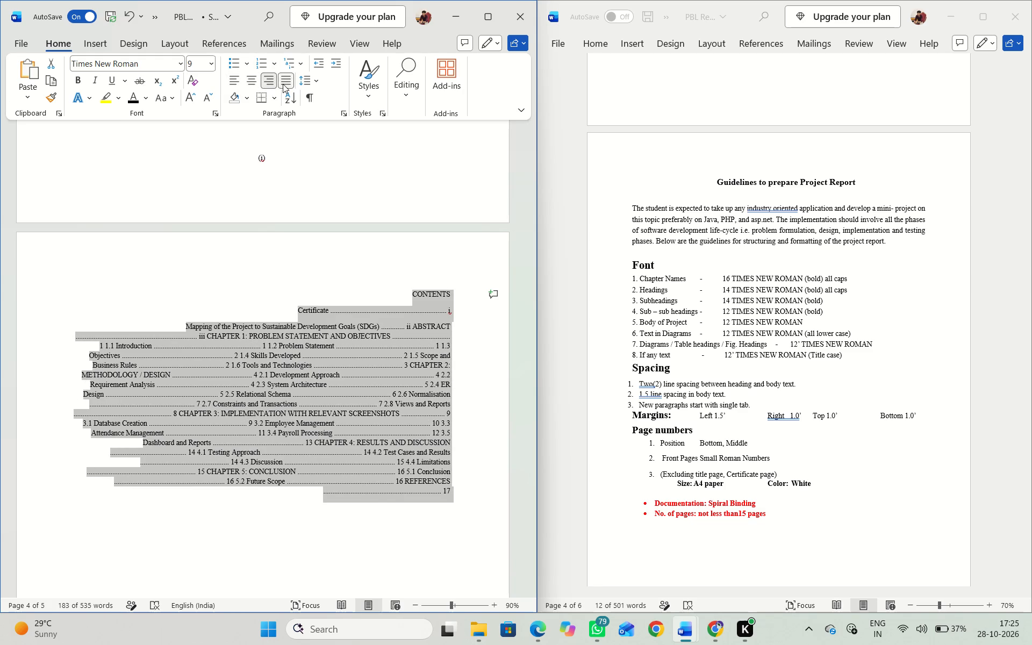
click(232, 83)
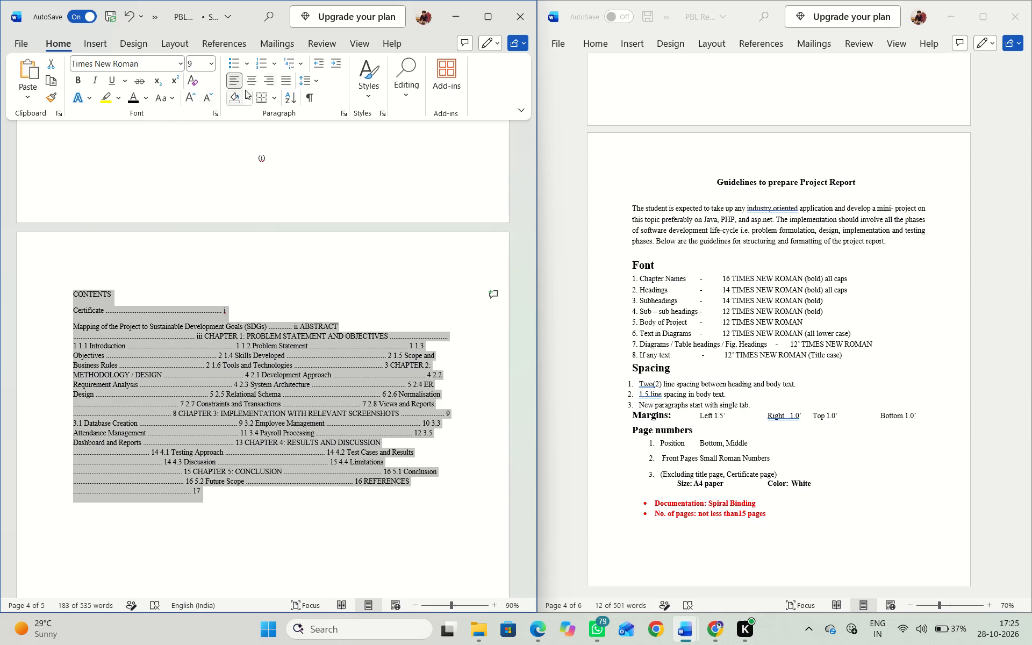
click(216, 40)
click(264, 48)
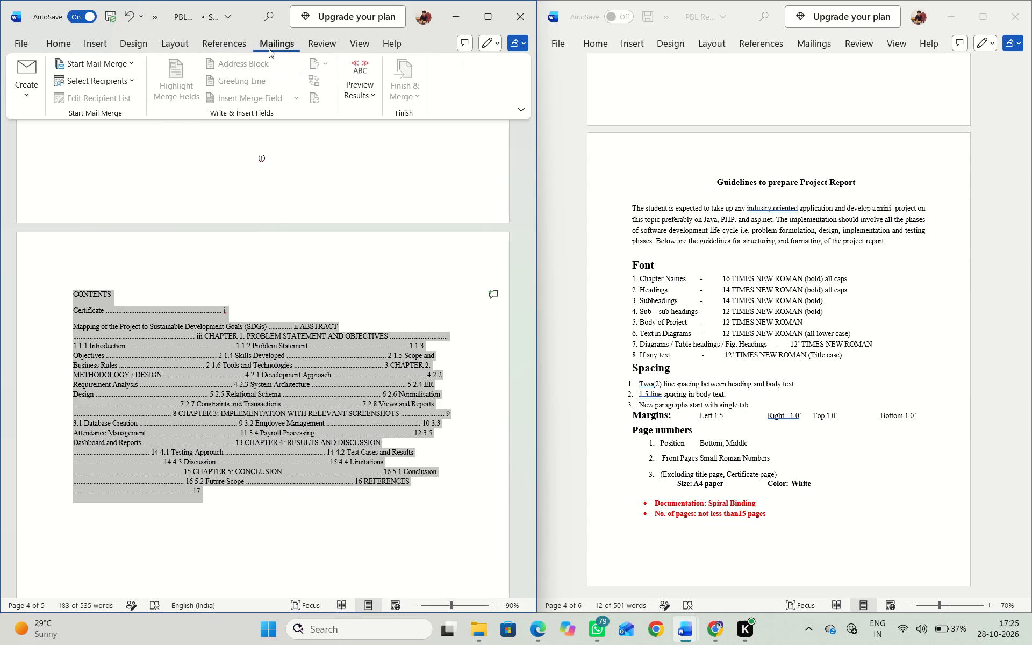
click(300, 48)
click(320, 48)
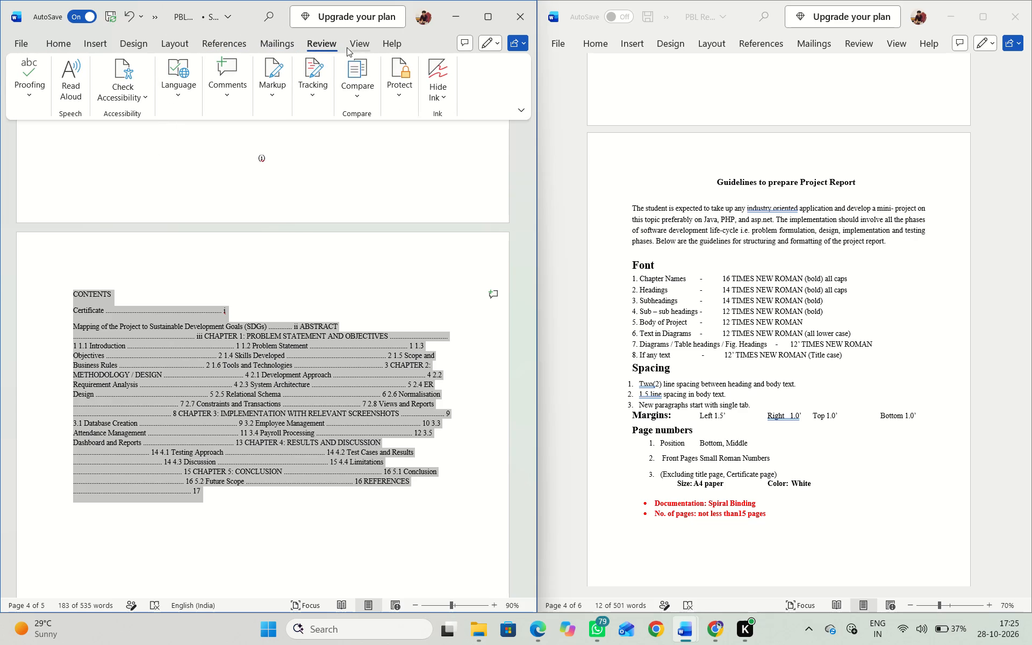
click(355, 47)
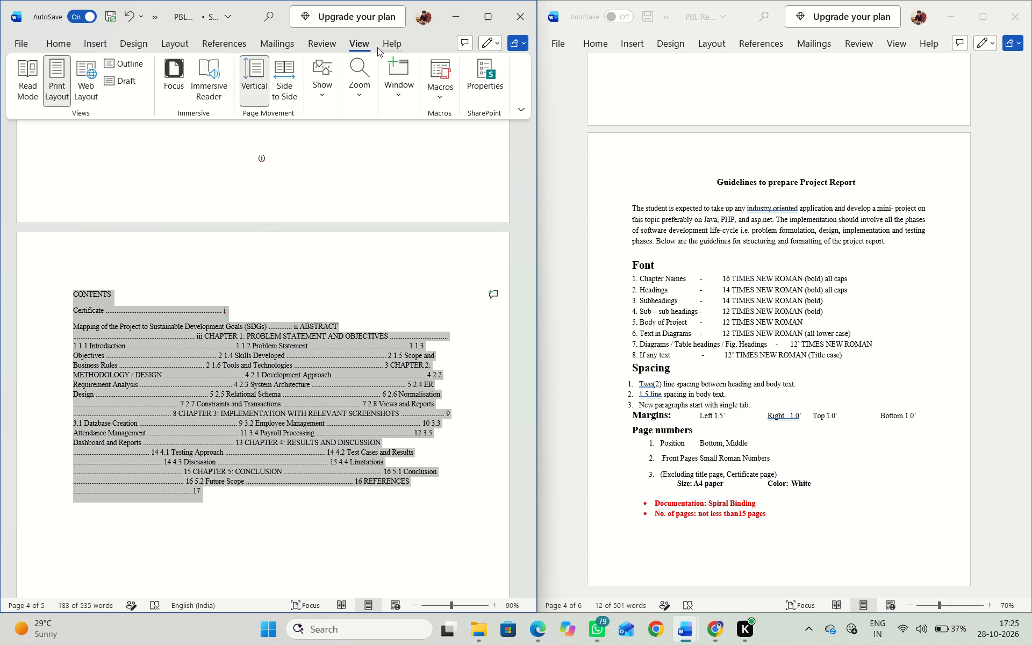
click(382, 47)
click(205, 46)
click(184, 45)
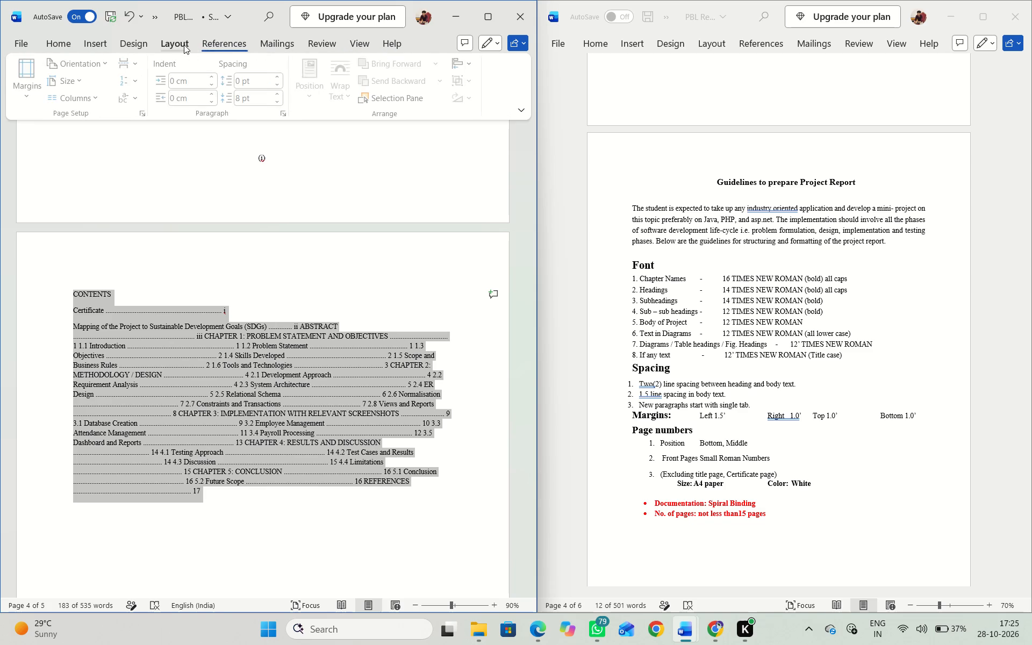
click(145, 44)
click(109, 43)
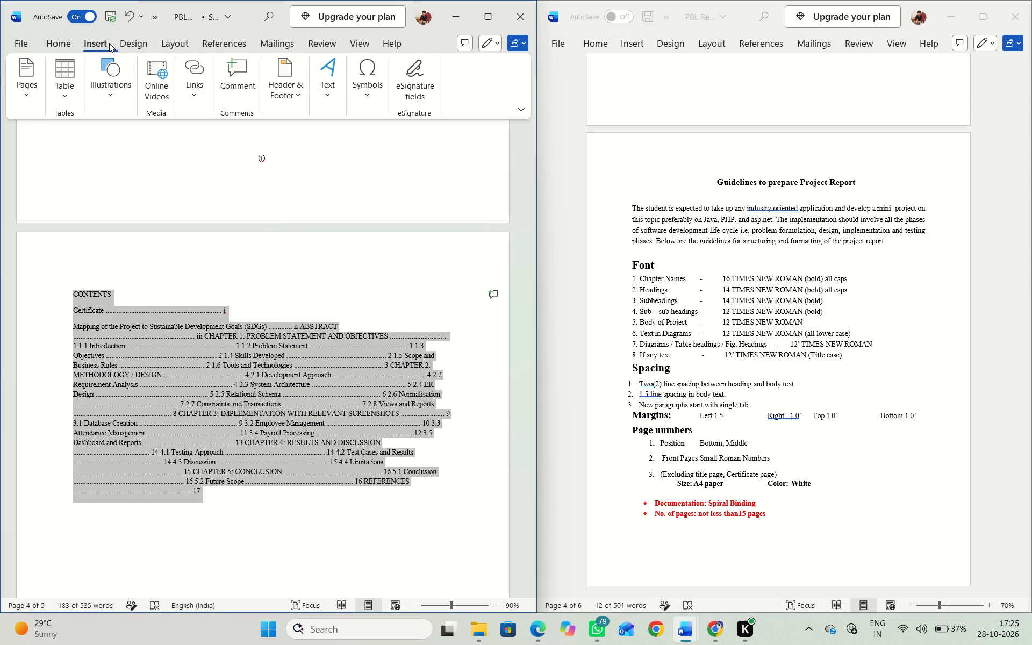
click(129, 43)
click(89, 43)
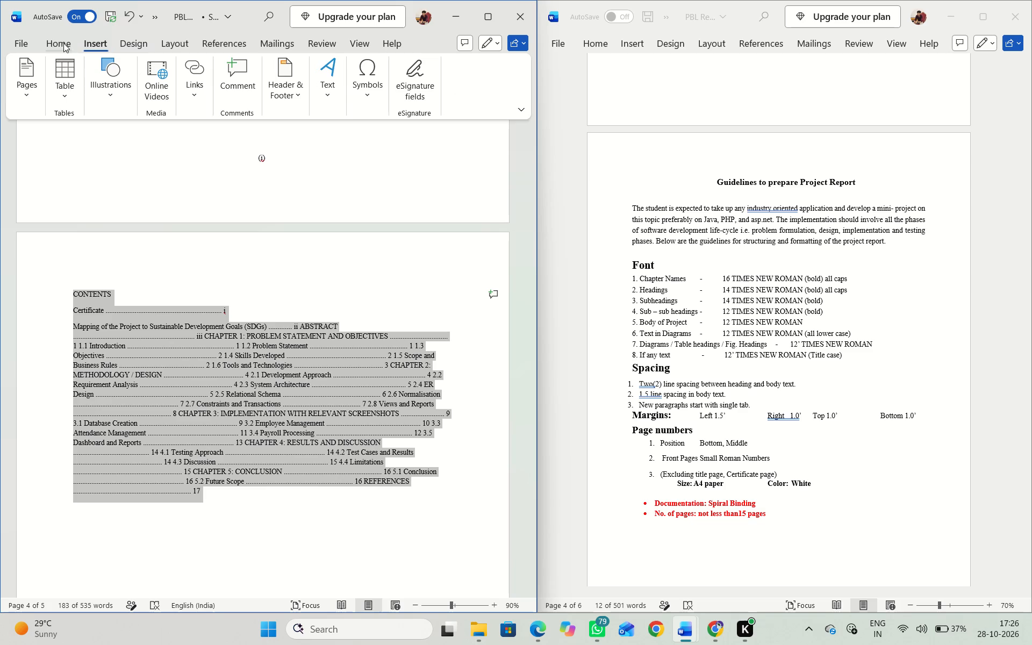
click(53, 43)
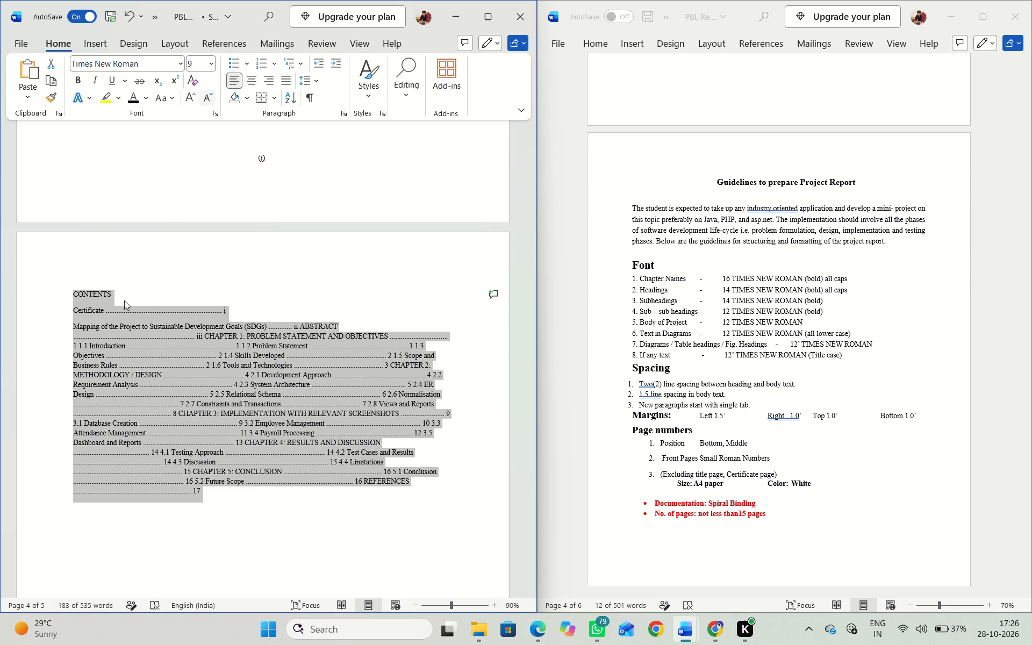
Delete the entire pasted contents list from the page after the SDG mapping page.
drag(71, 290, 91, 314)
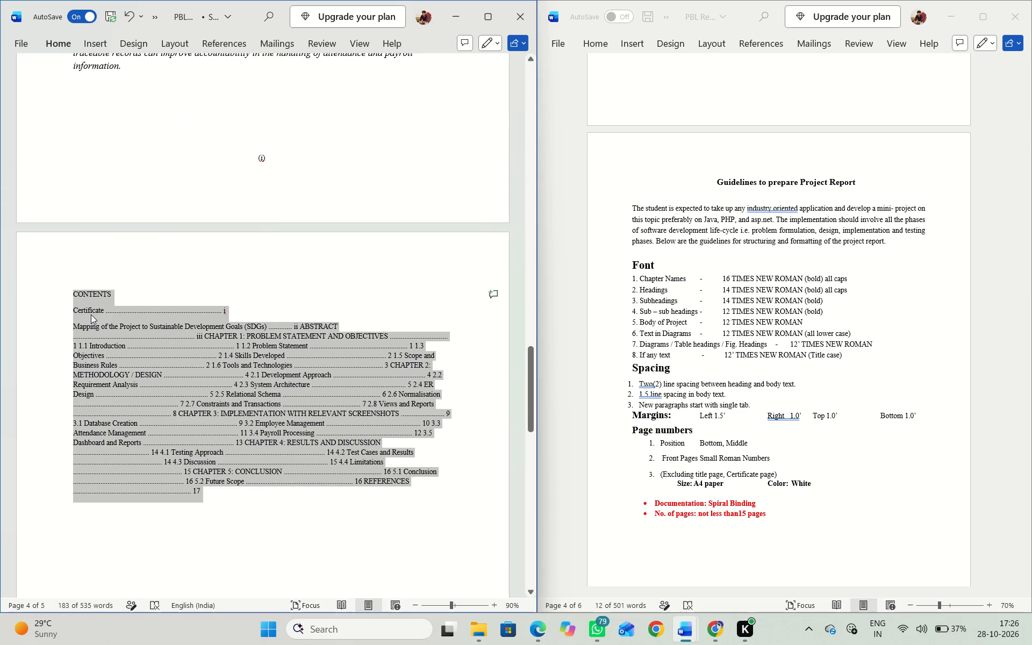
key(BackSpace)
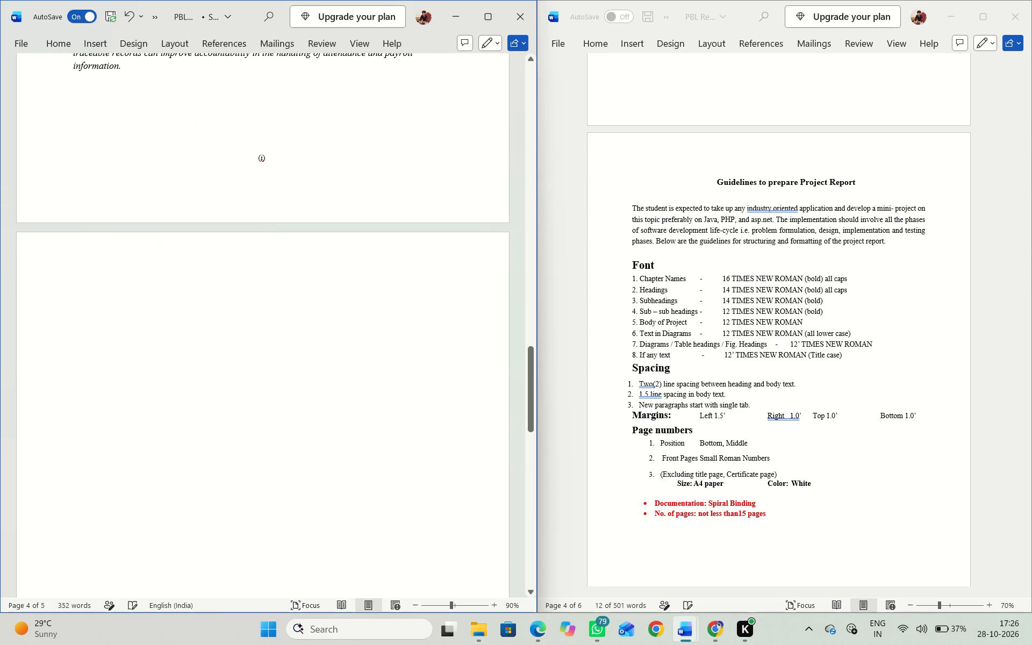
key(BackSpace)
Add the heading CONTENTS in all caps at font size 16 at the top of the empty page.
click(63, 51)
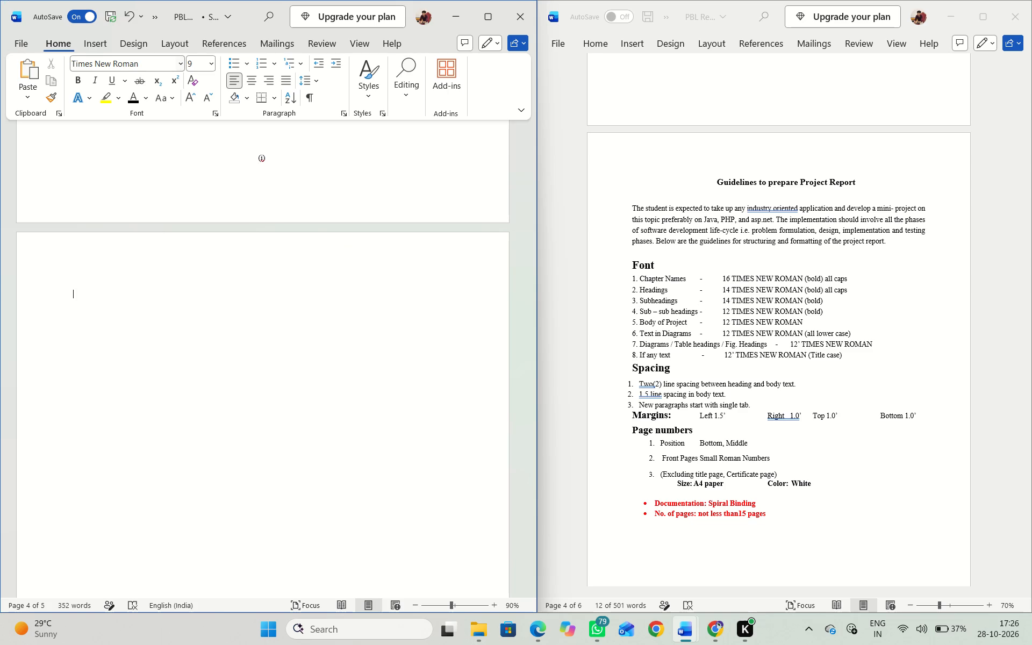
click(199, 61)
text(16)
click(87, 290)
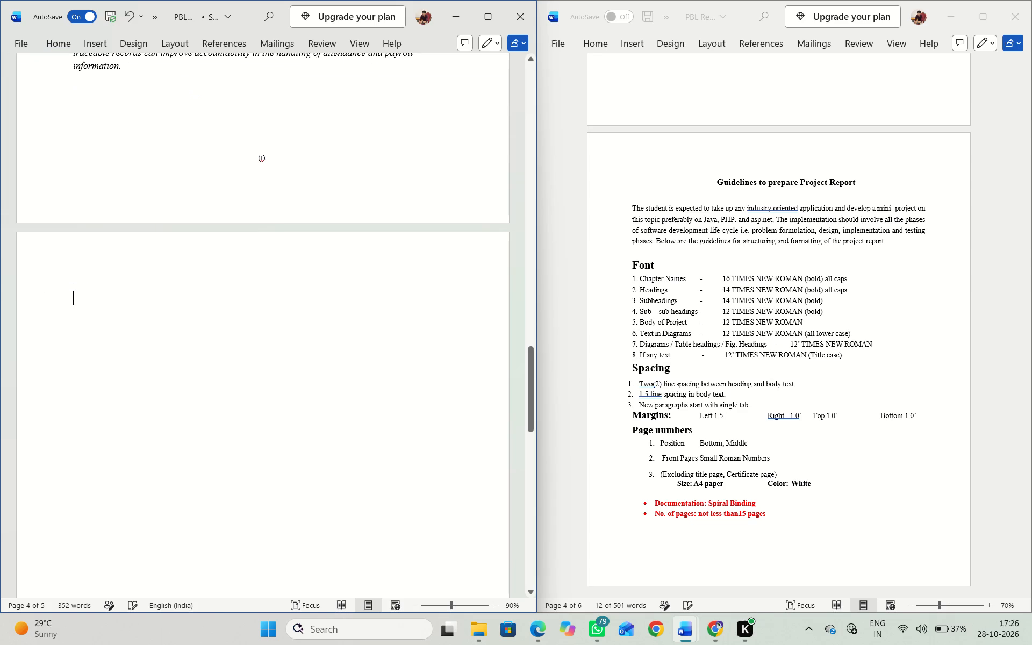
key(shift+c)
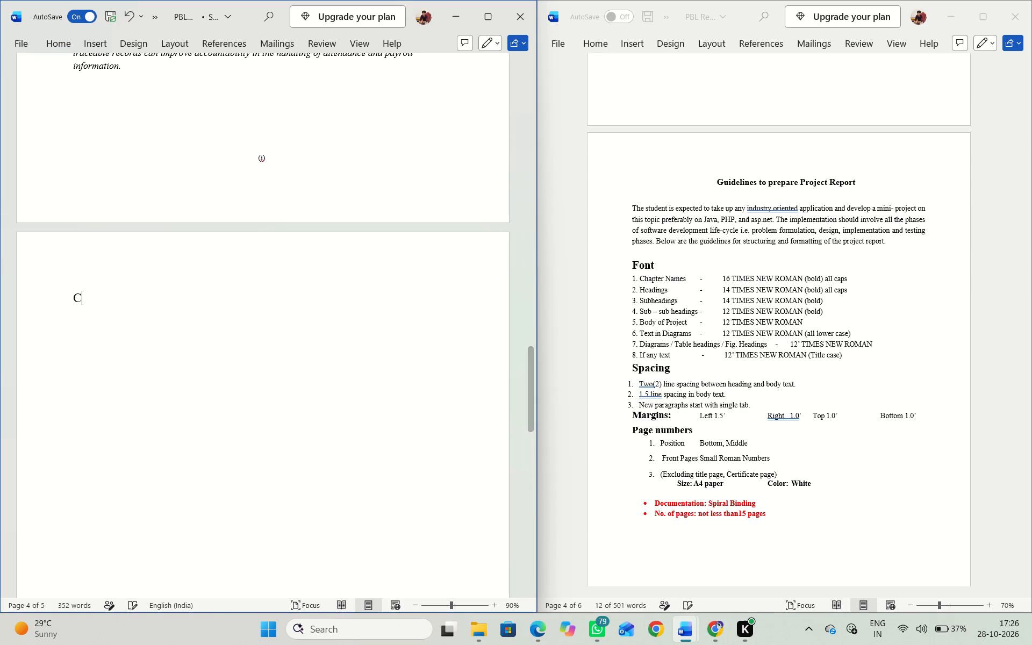
text(onrt)
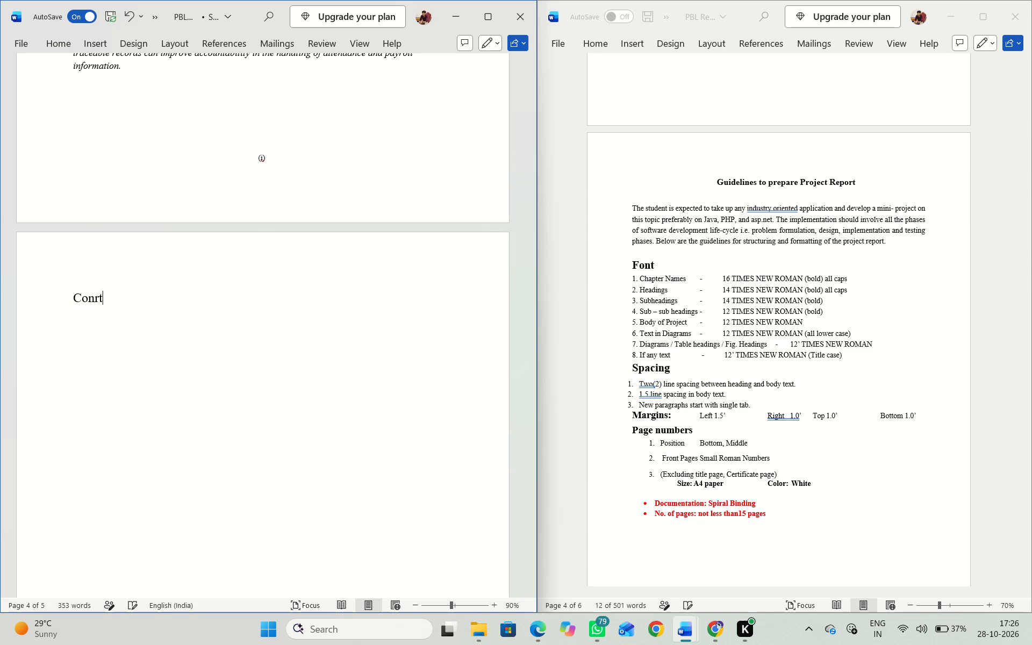
key(BackSpace)
key(BackSpace)
key(BackSpace)
key(BackSpace)
text(ONT)
text(EN)
text(TS)
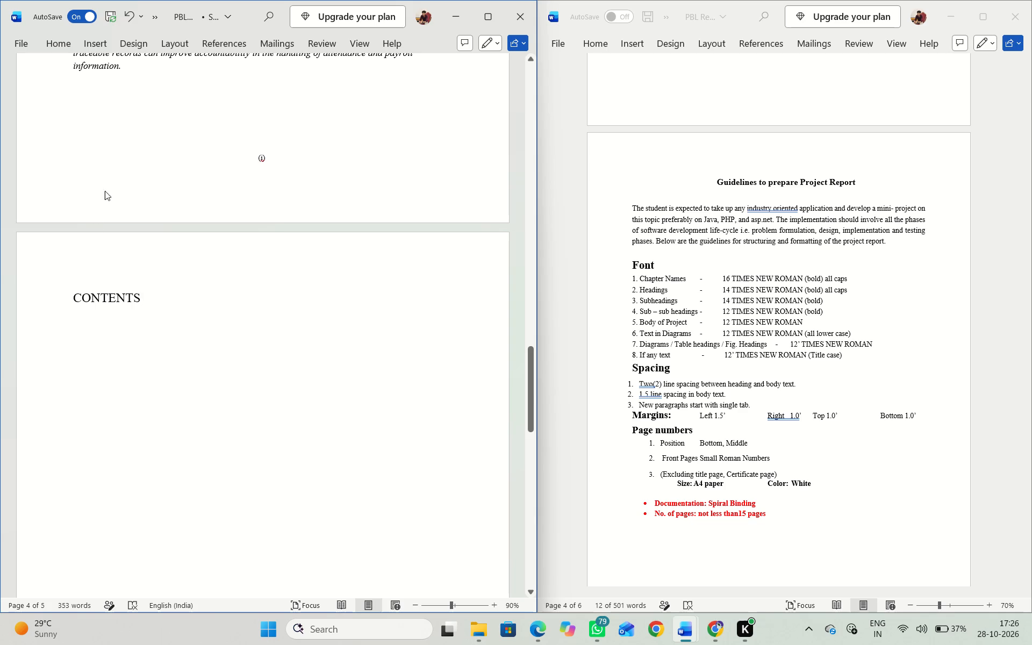
Switch to Edge and compare the contents pages of the open reference report PDFs.
click(540, 641)
scroll(427, 419, up, 4)
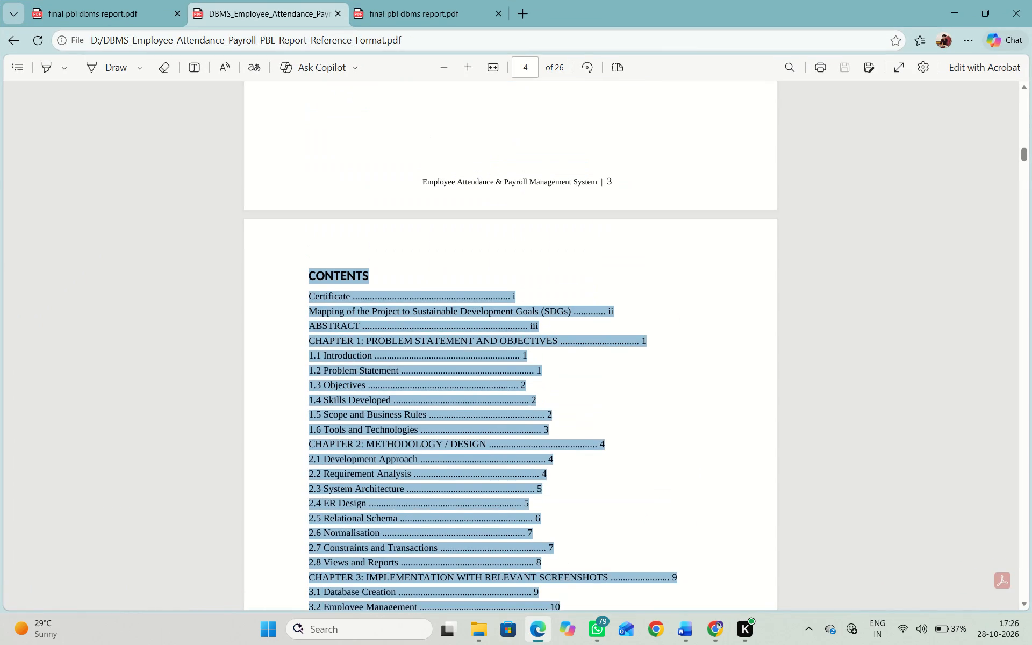
click(413, 14)
scroll(382, 190, up, 2)
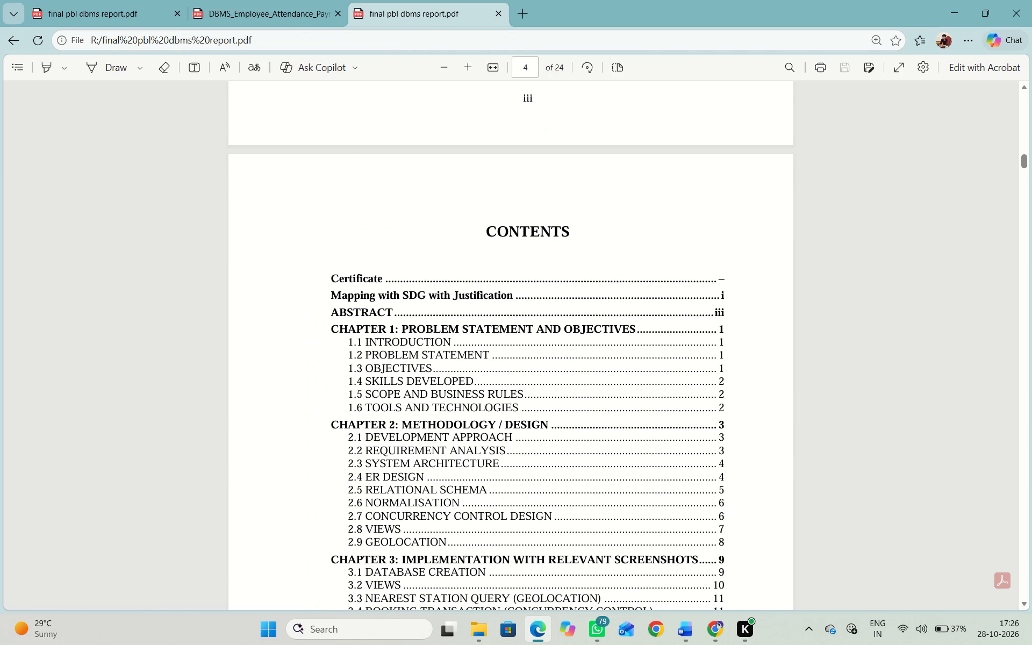
click(294, 17)
click(378, 19)
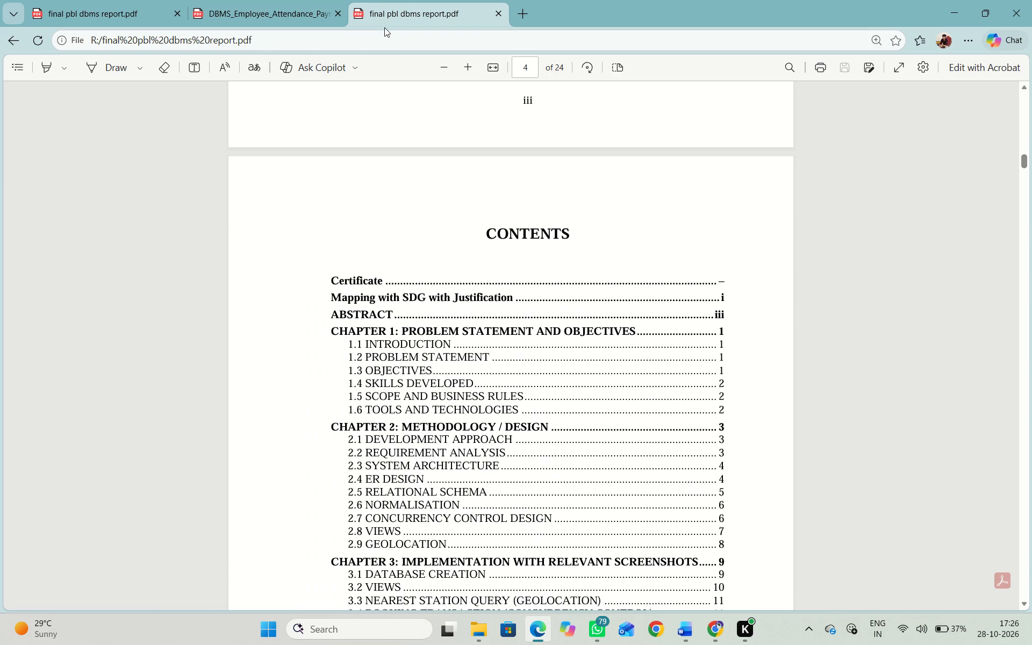
click(159, 18)
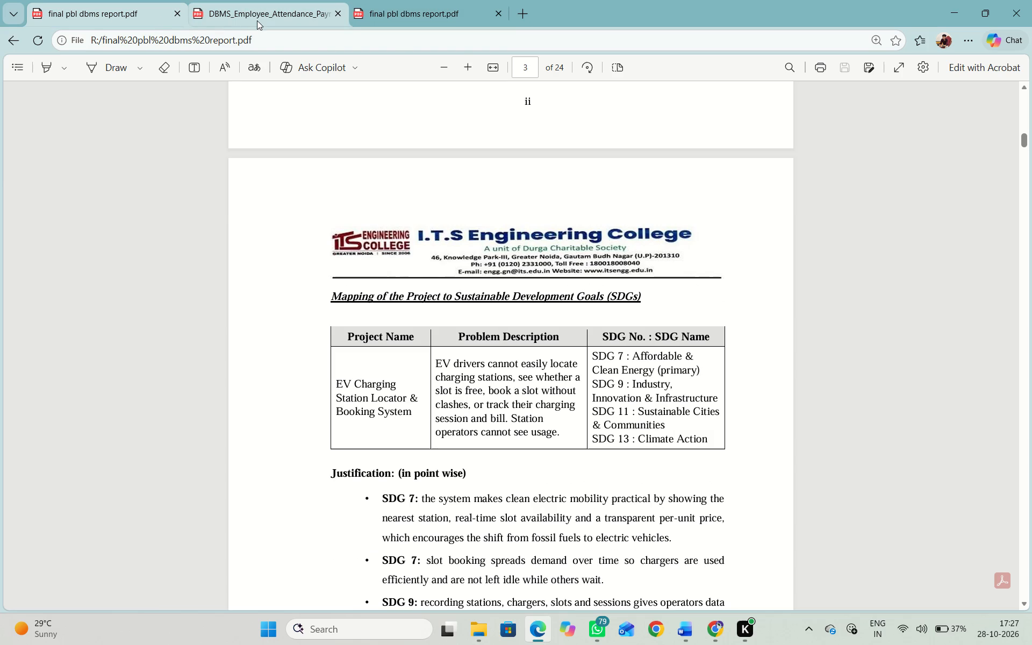
click(257, 20)
click(392, 20)
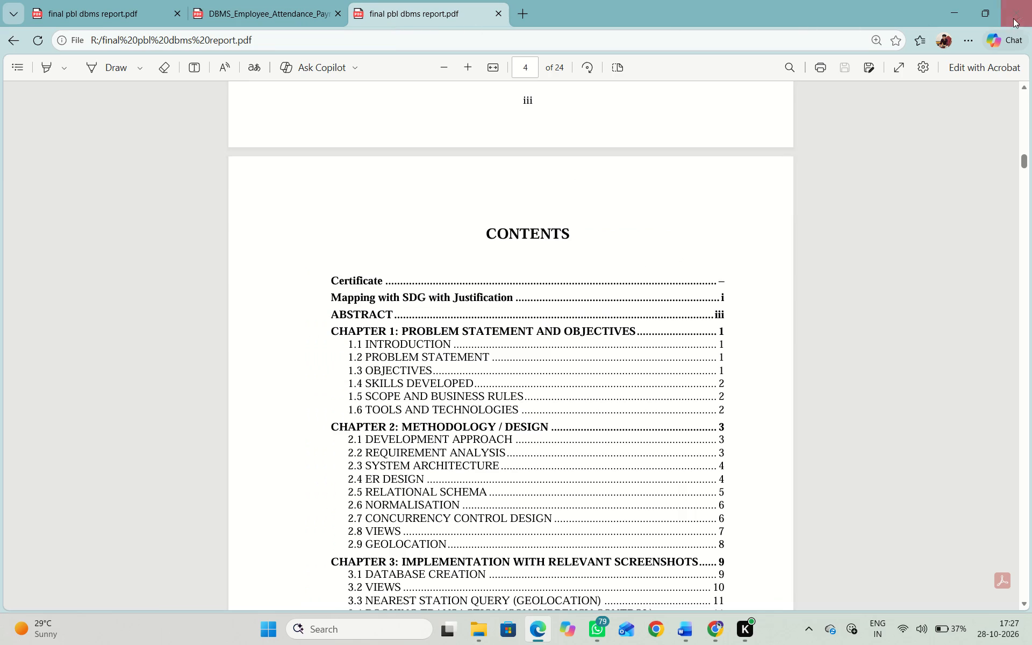
click(962, 9)
Switch back to Word and check the font formatting of the CONTENTS heading in the guidelines document.
scroll(810, 276, up, 3)
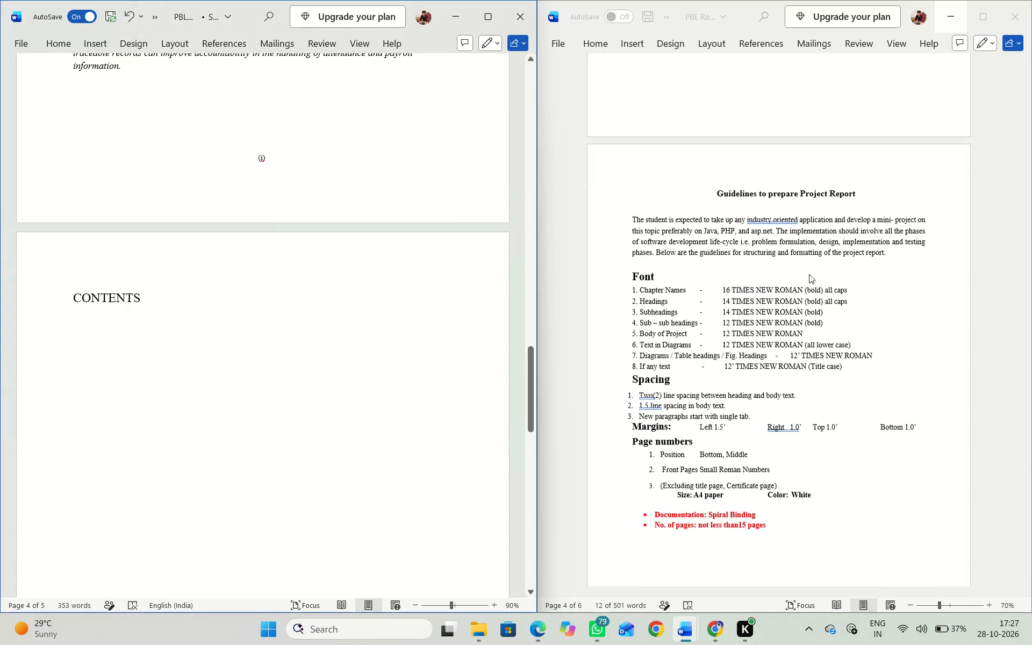
scroll(809, 274, up, 17)
drag(144, 297, 89, 295)
click(814, 118)
drag(806, 124, 807, 124)
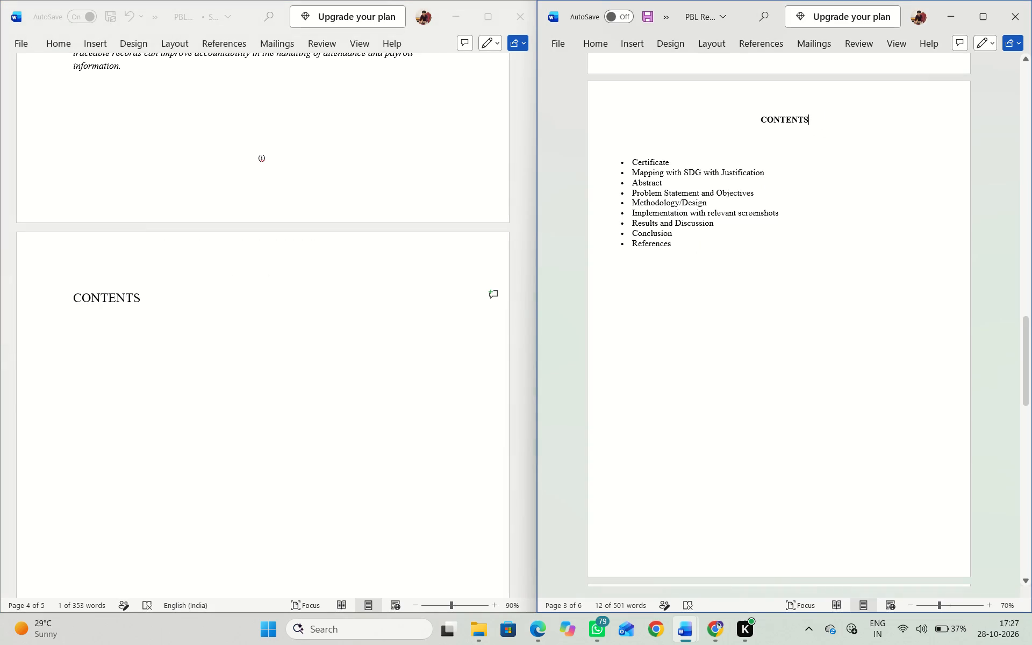
drag(807, 124, 794, 118)
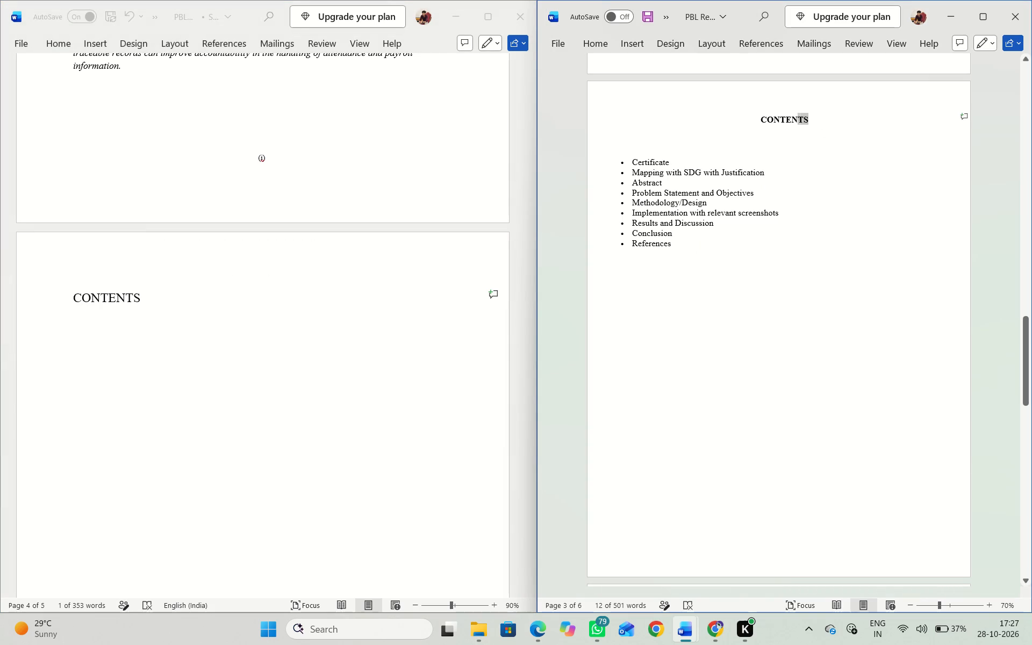
drag(794, 118, 777, 120)
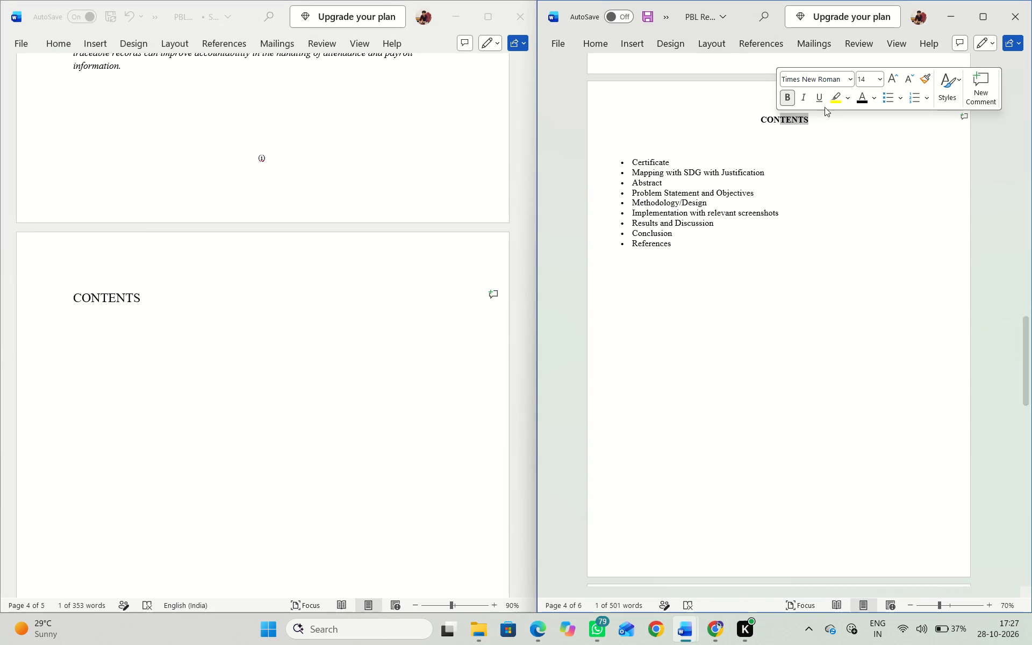
Format the report's CONTENTS heading as 14 pt bold and centre it.
click(148, 297)
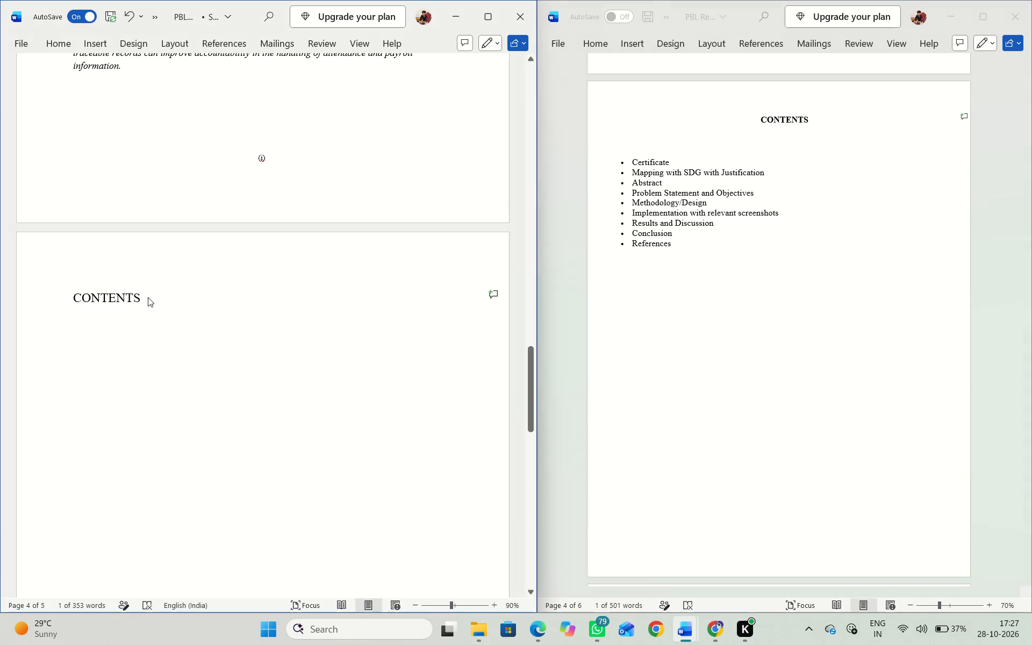
click(146, 297)
drag(141, 297, 65, 295)
click(157, 254)
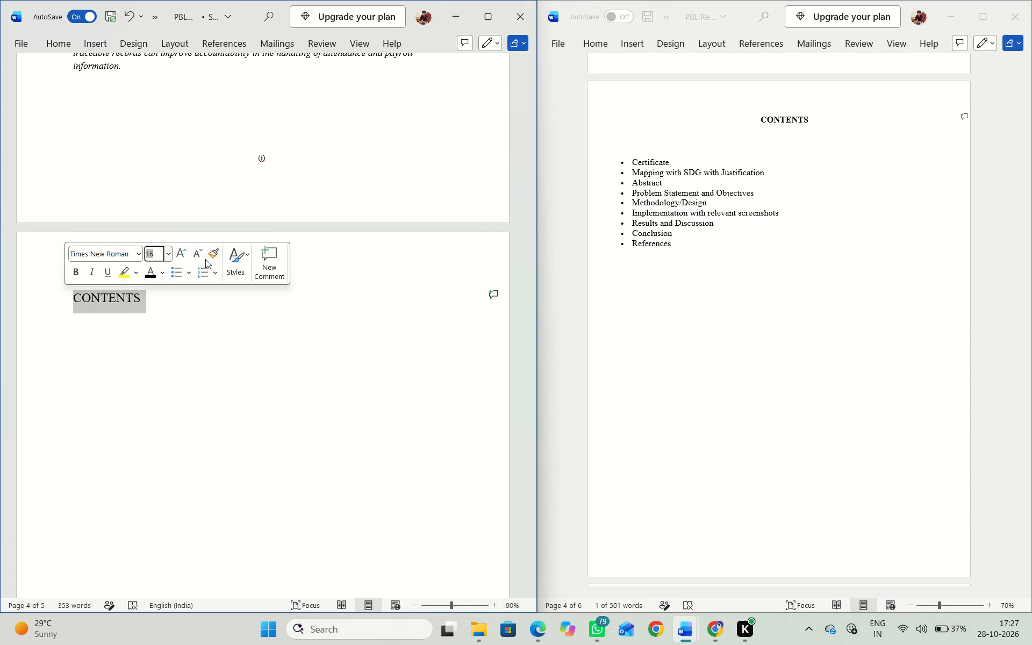
text(14)
click(82, 275)
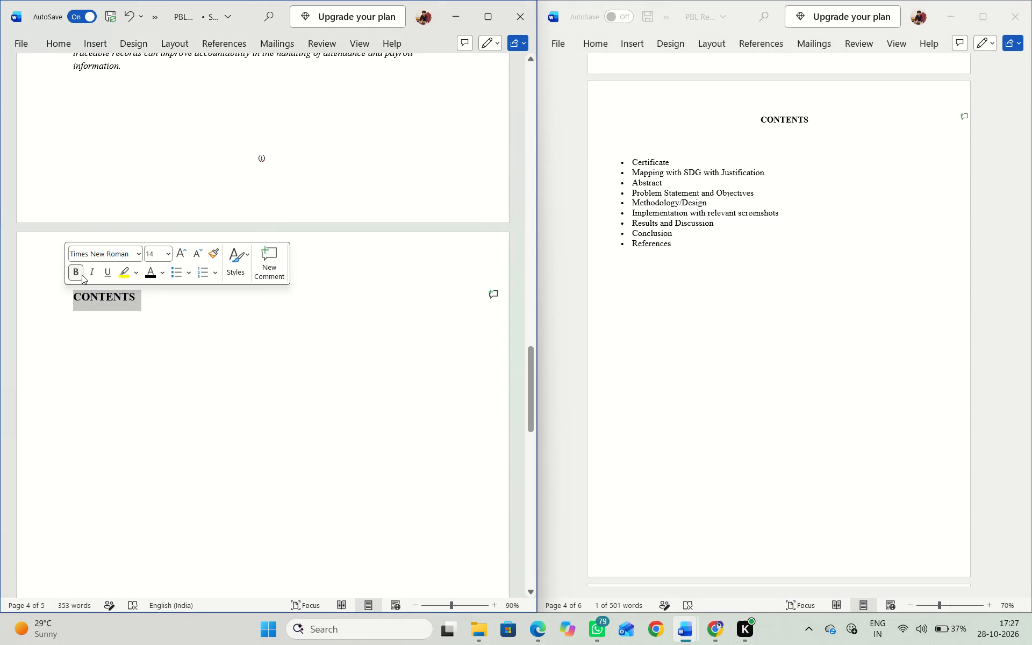
click(55, 46)
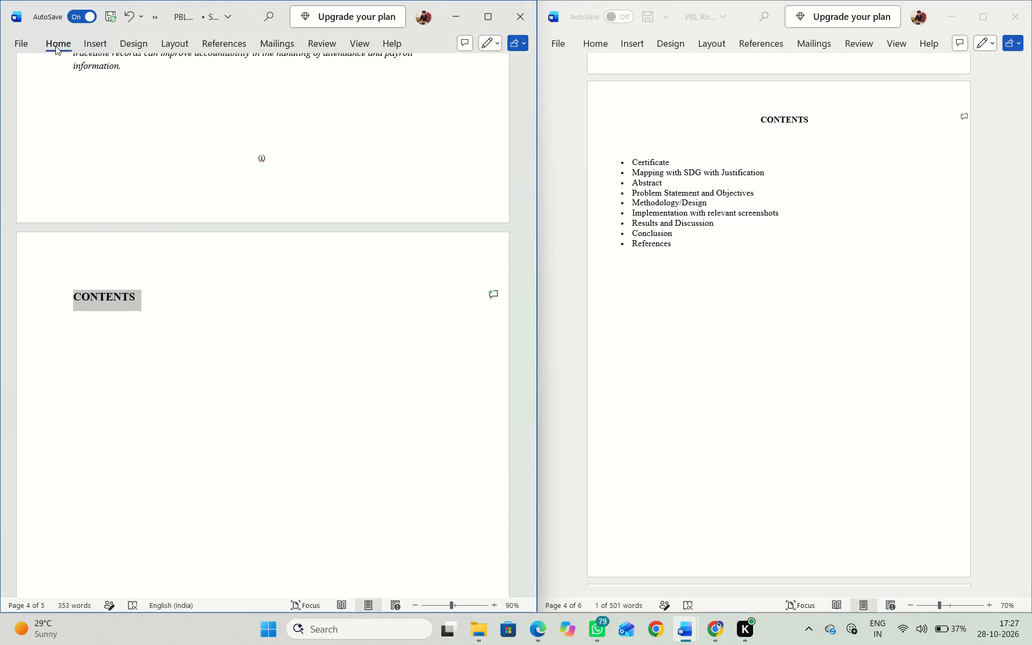
click(246, 79)
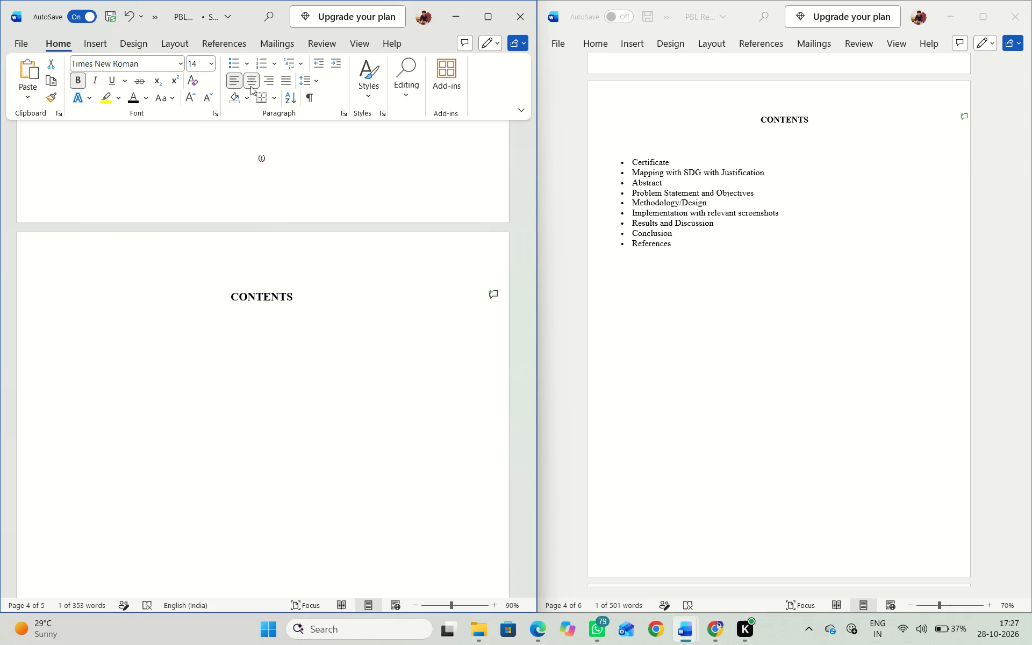
Leave a blank line below the CONTENTS heading and start a left-aligned line for the first entry.
click(297, 296)
click(291, 297)
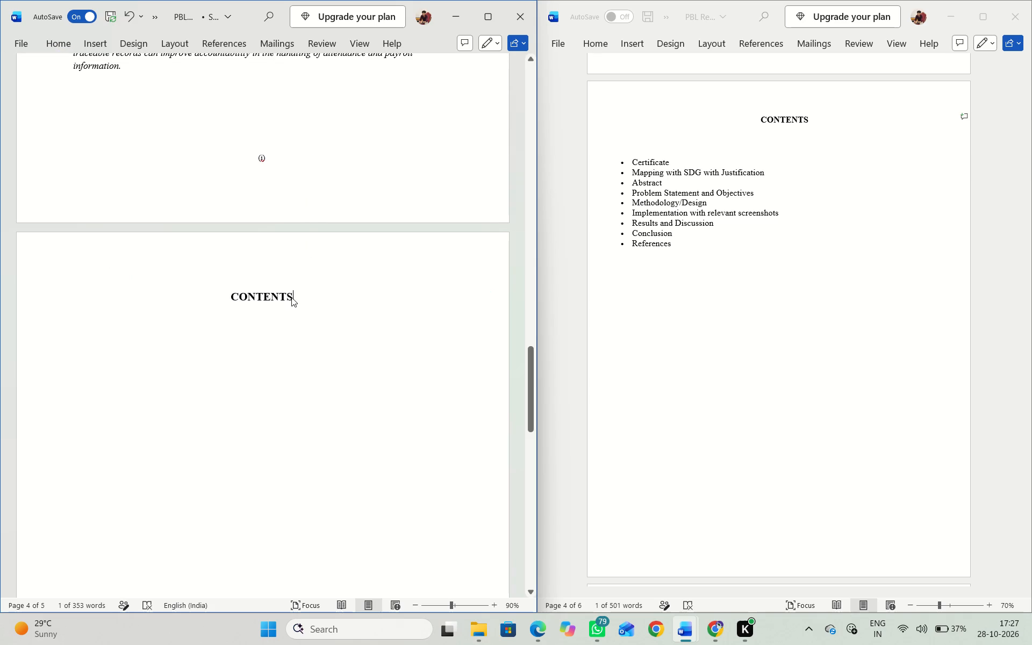
key(Return)
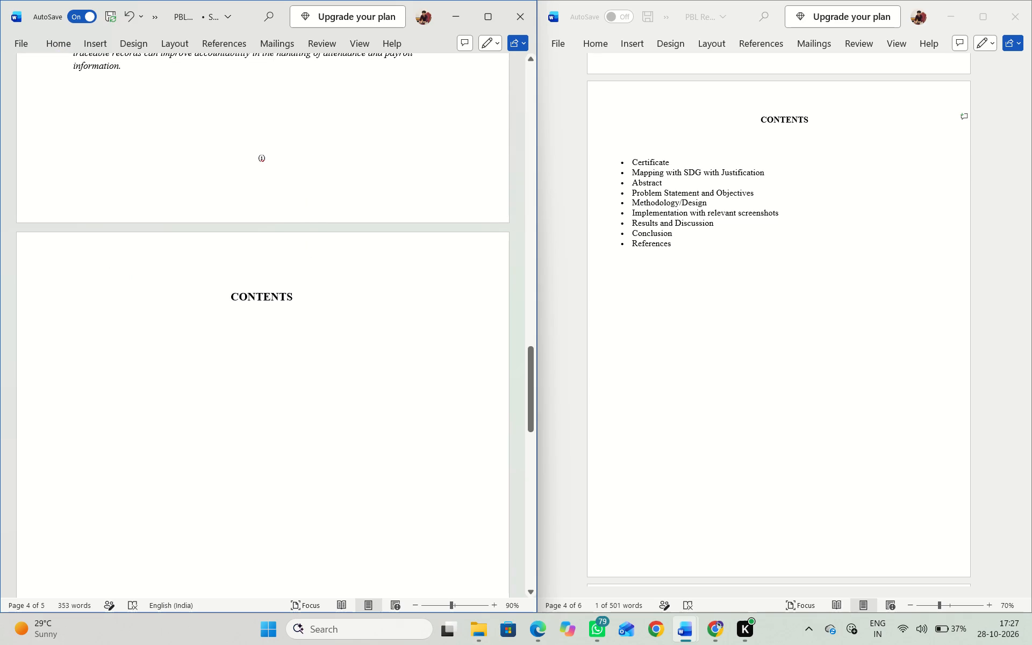
key(BackSpace)
key(Return)
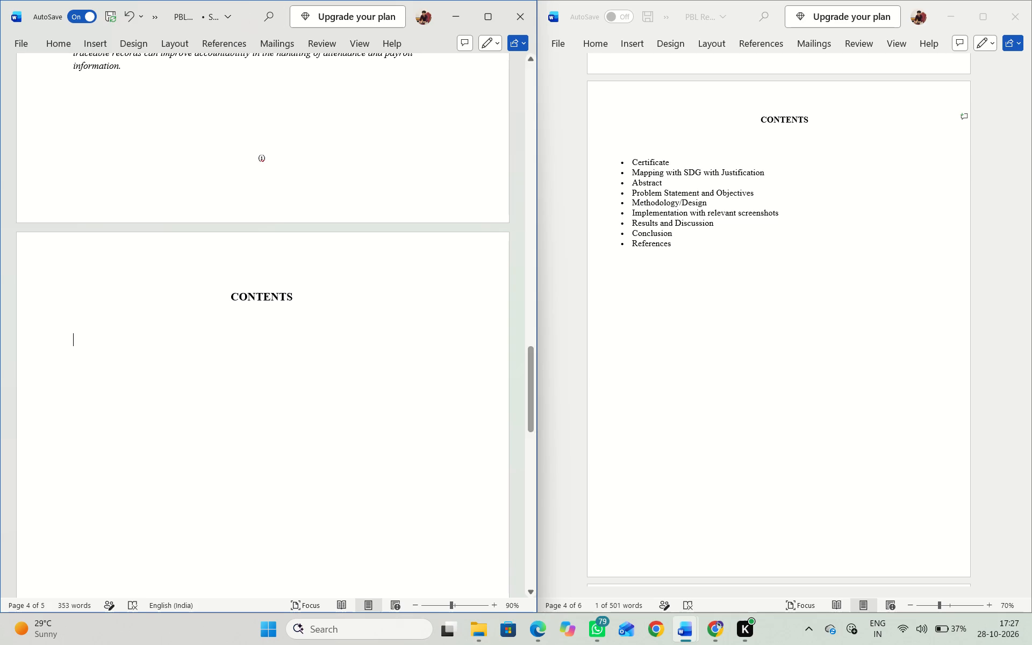
Review the SDG mapping and contents list pages in the guidelines document.
click(948, 26)
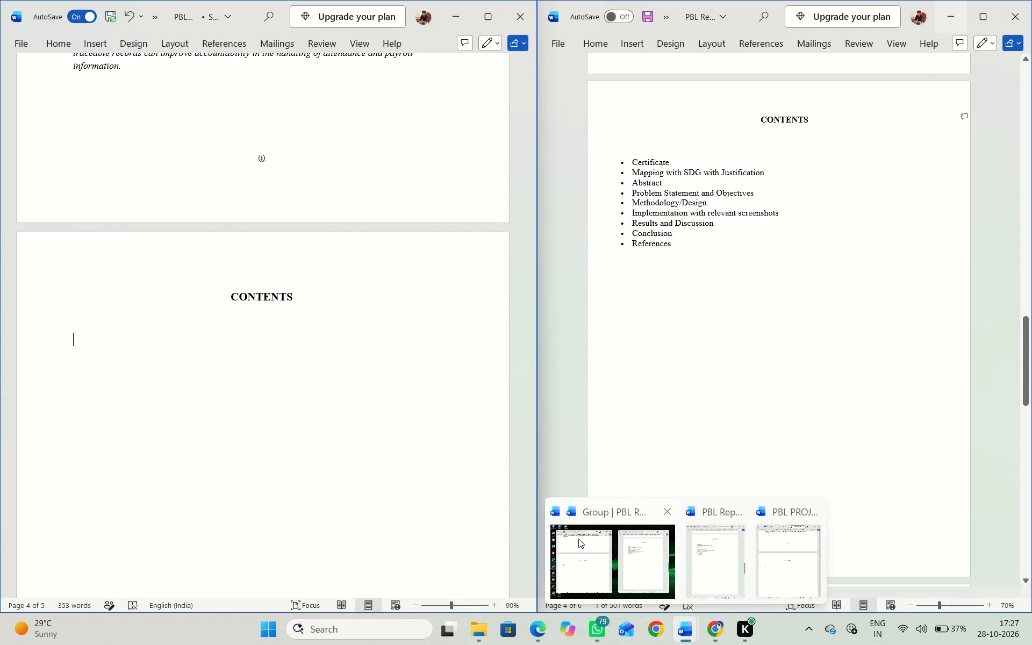
click(578, 539)
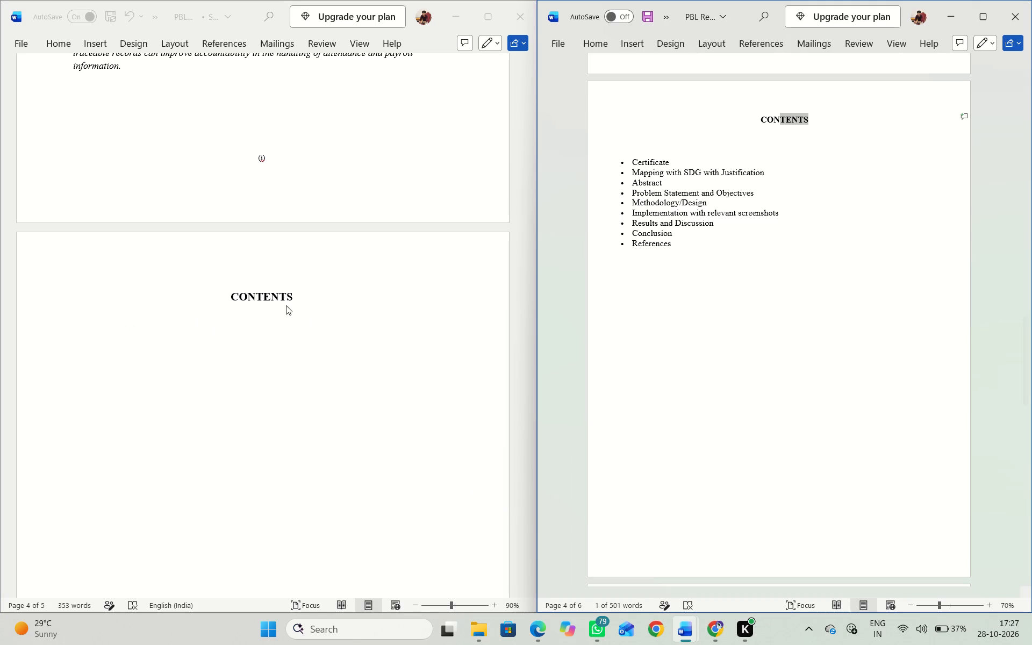
scroll(593, 274, up, 14)
scroll(594, 267, down, 5)
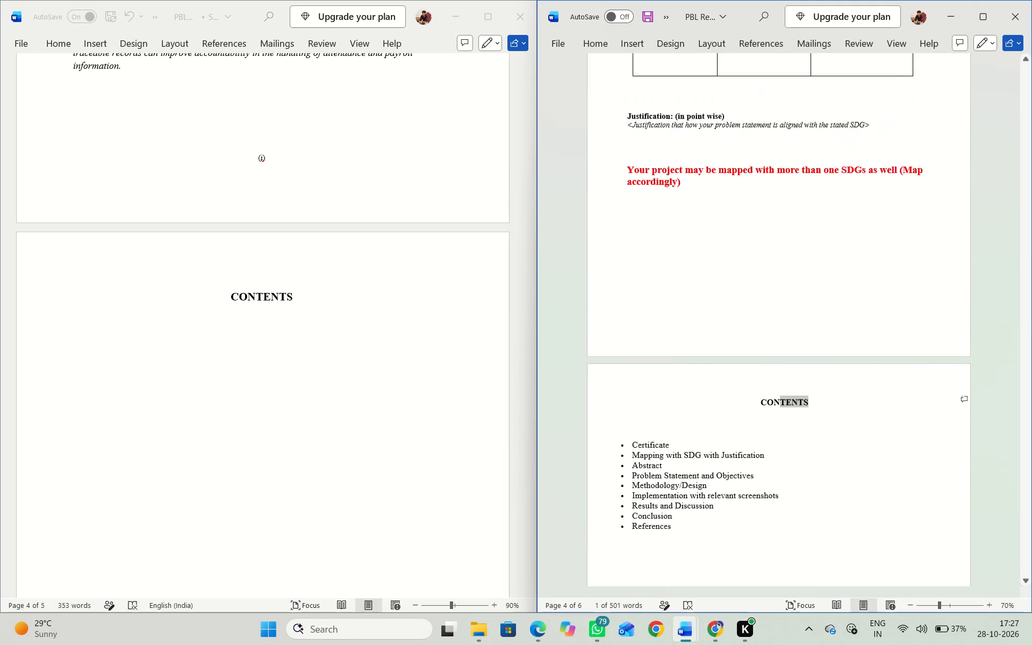
scroll(594, 267, down, 9)
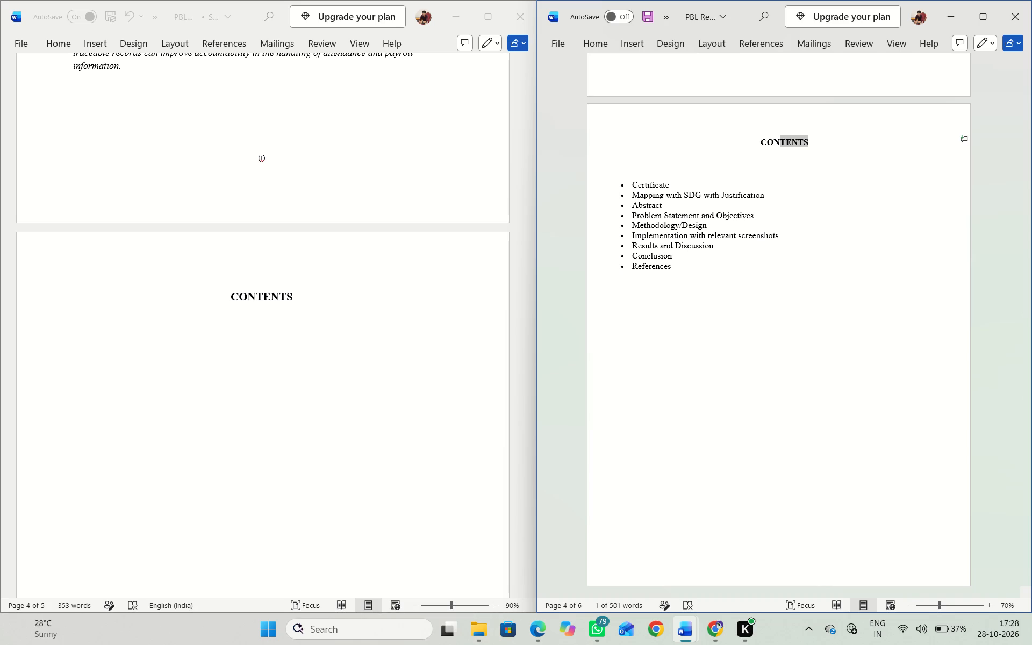
click(309, 295)
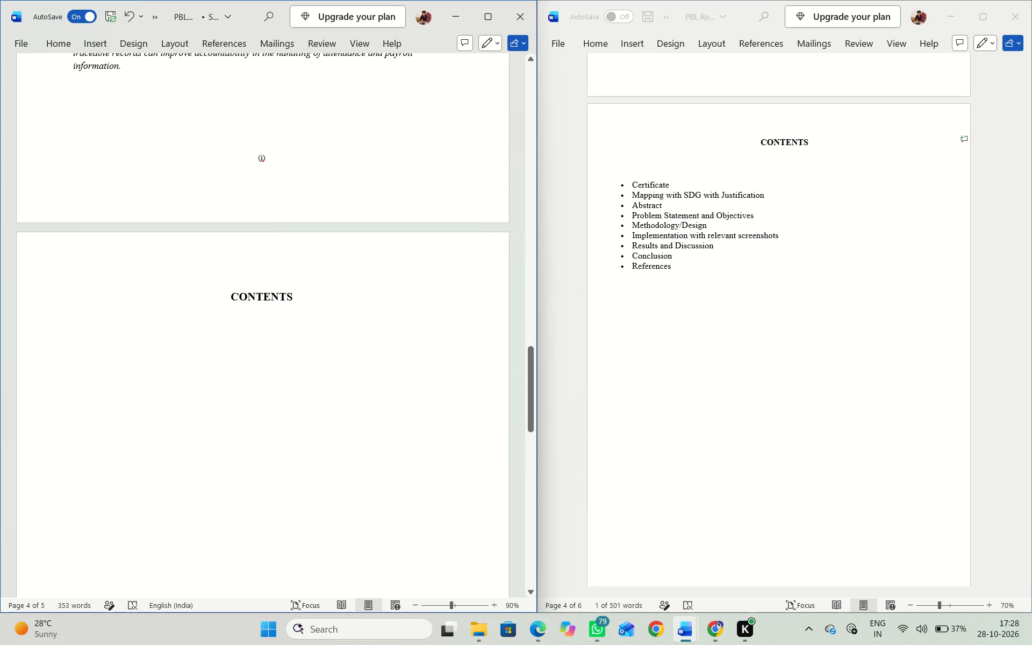
Switch to Edge and examine how the contents entries, starting with Certificate, are laid out in the final pbl dbms report PDF.
click(539, 635)
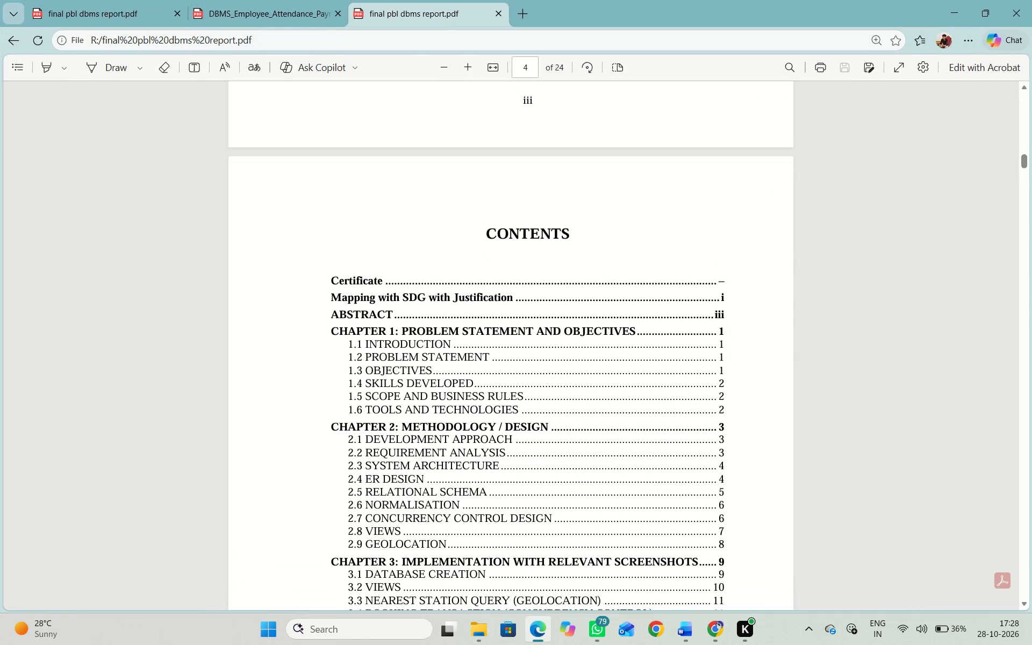
scroll(412, 291, down, 3)
scroll(412, 289, up, 1)
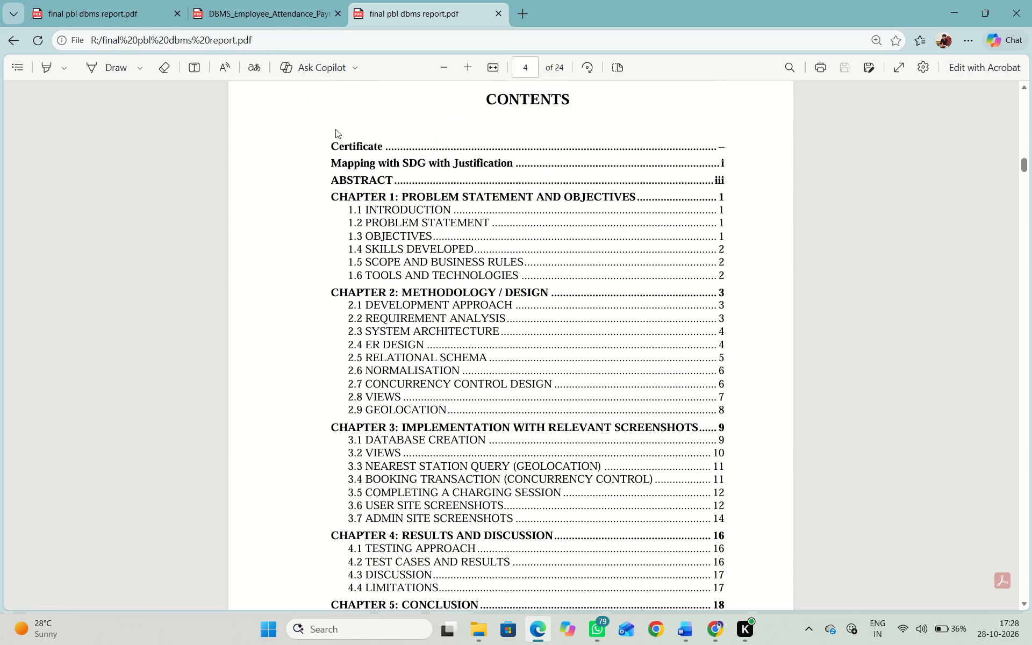
click(364, 145)
drag(364, 145, 376, 147)
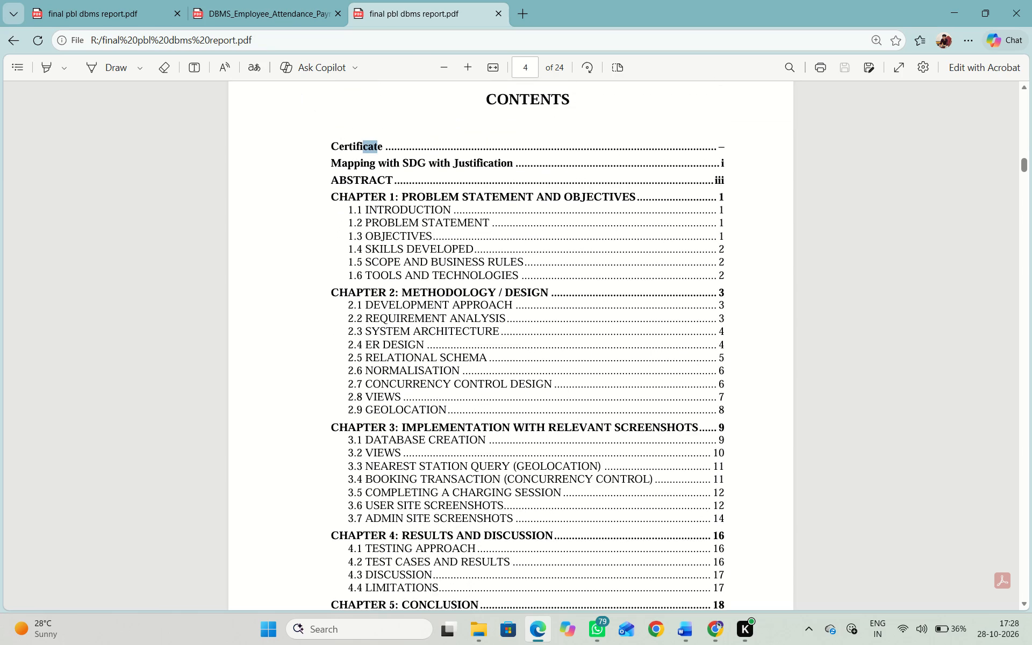
drag(376, 147, 388, 147)
right_click(388, 142)
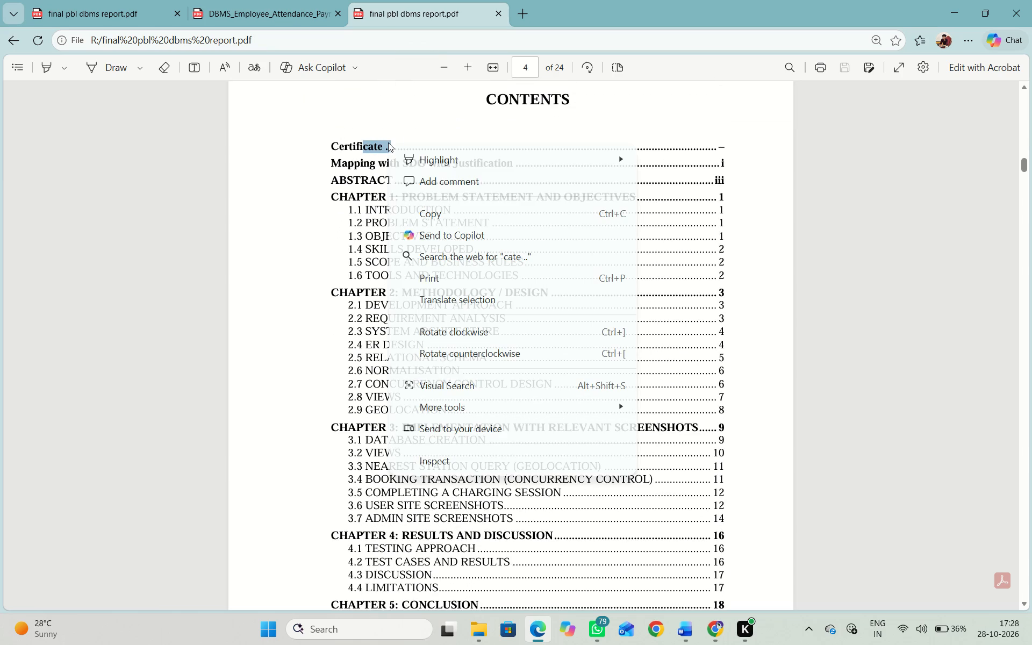
click(378, 145)
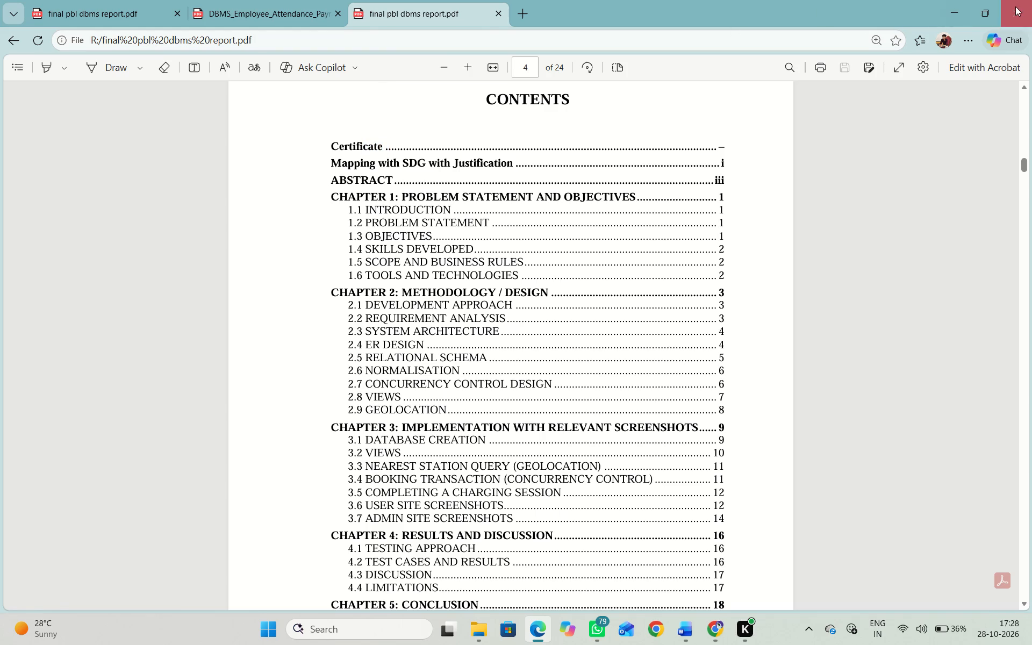
click(947, 8)
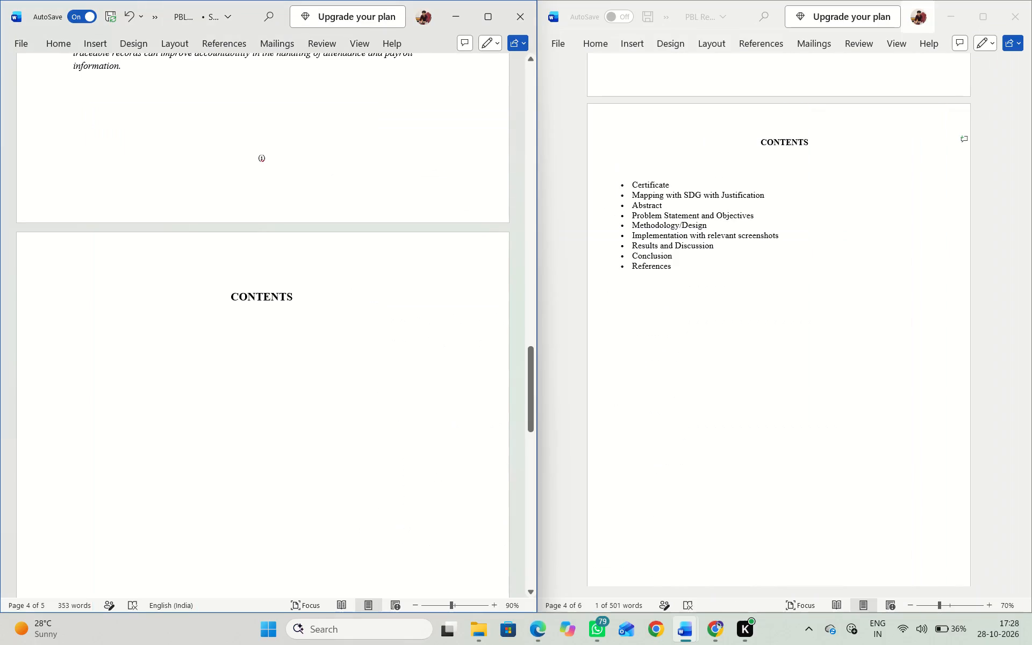
Enter "Certificate" as the first entry below the CONTENTS heading in the report.
key(shift+c)
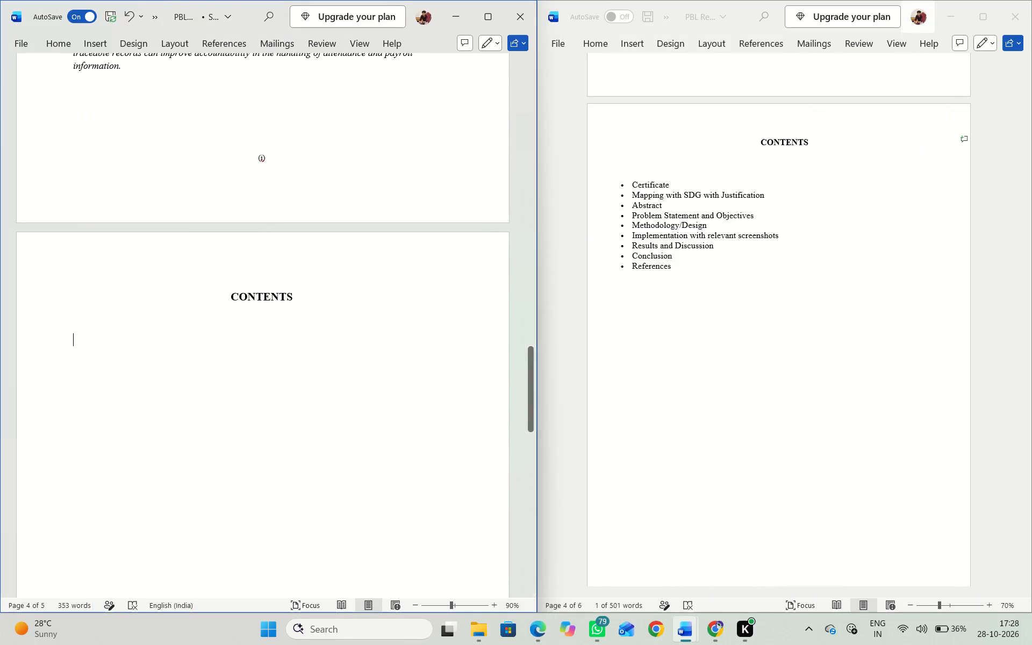
text(er)
key(y)
key(i)
key(BackSpace)
key(BackSpace)
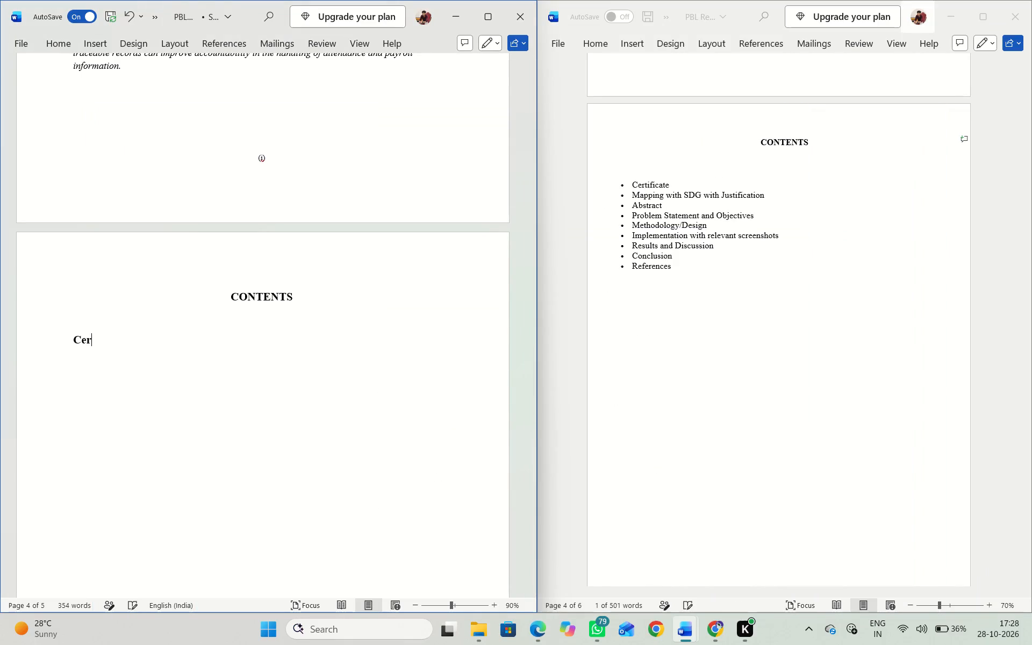
text(tificate)
Extend the Certificate entry with a row of leader dots across the line and start a new line below it.
key(period)
key(period)
key(period)
key(period)
key(period)
key(period)
key(period)
key(period)
key(period)
key(period)
key(period)
key(period)
key(period)
key(period)
key(period)
key(period)
key(period)
key(period)
key(period)
key(period)
text(.....)
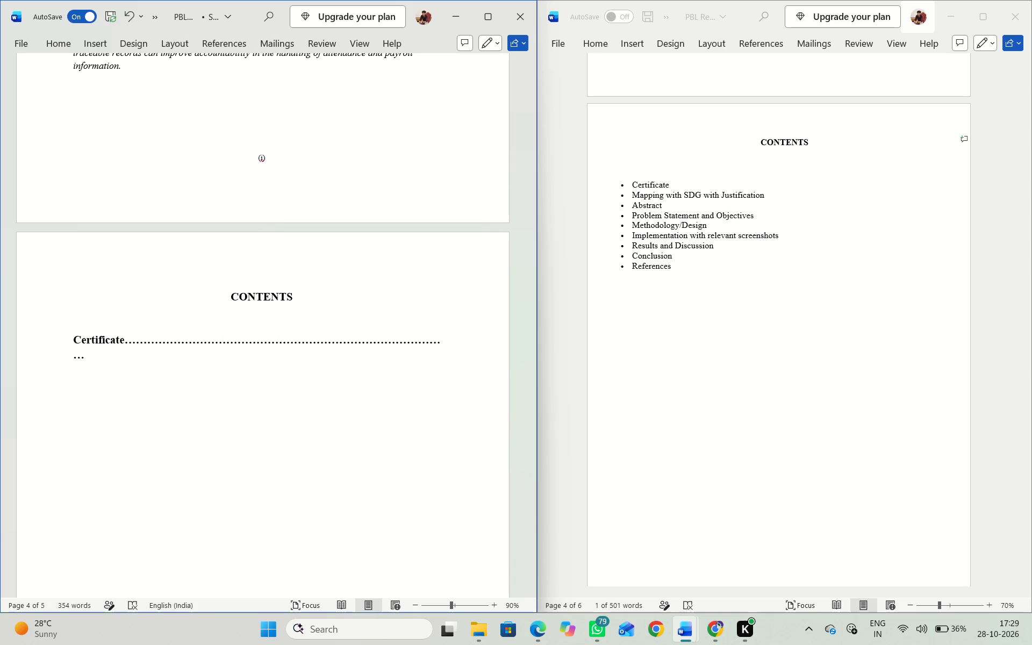
key(BackSpace)
key(Return)
Copy "Mapping of the Project to Sustainable Development Goals (SDGs)" from the reference-format PDF in Edge and paste it as the report's second contents entry.
click(541, 633)
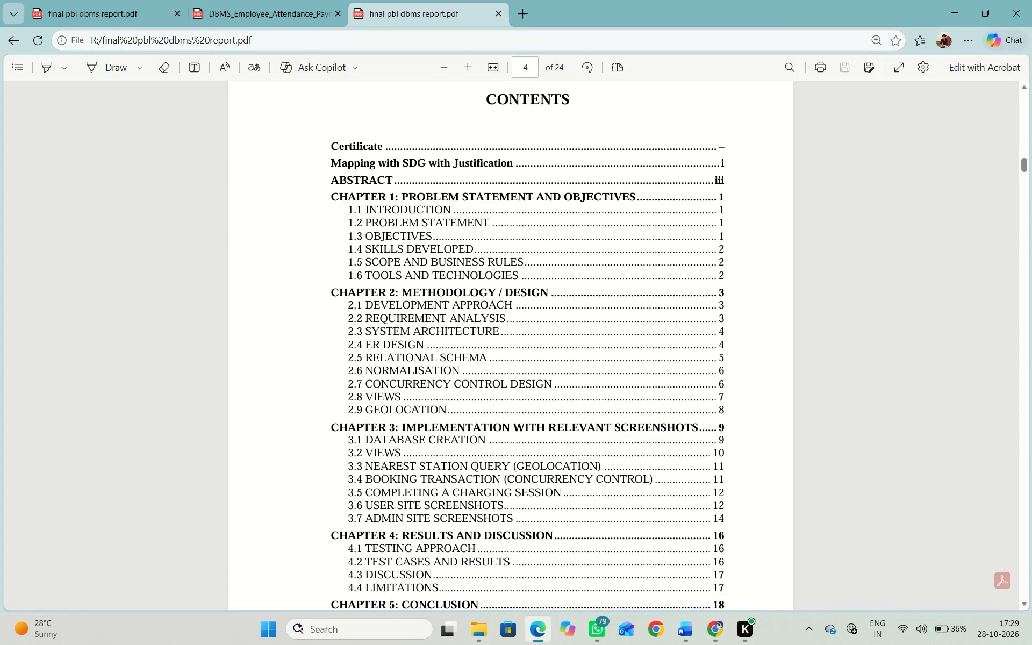
click(236, 9)
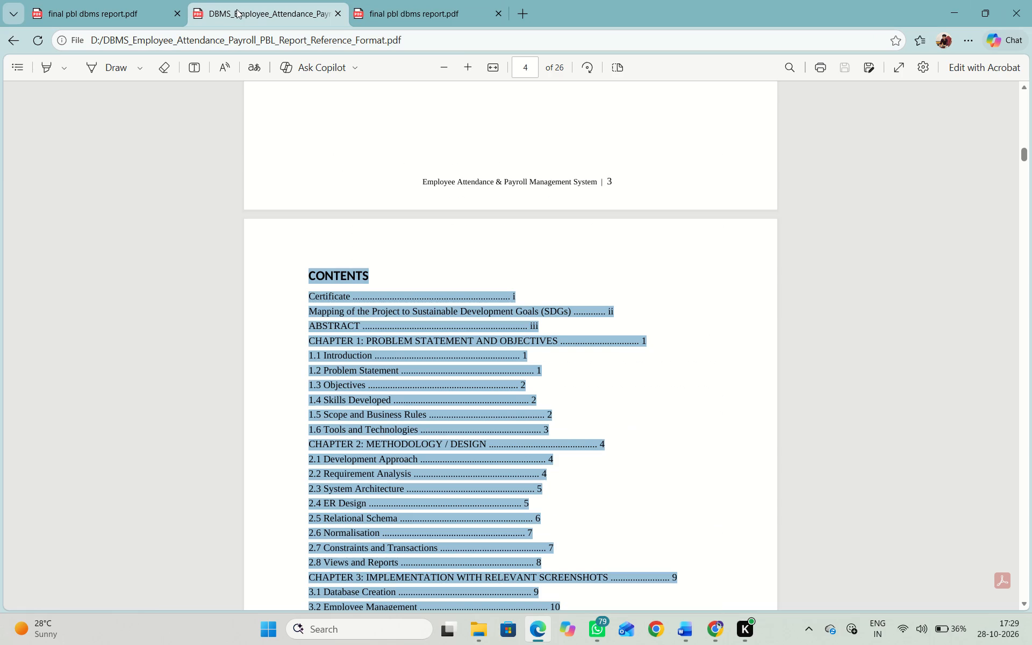
drag(306, 310, 388, 308)
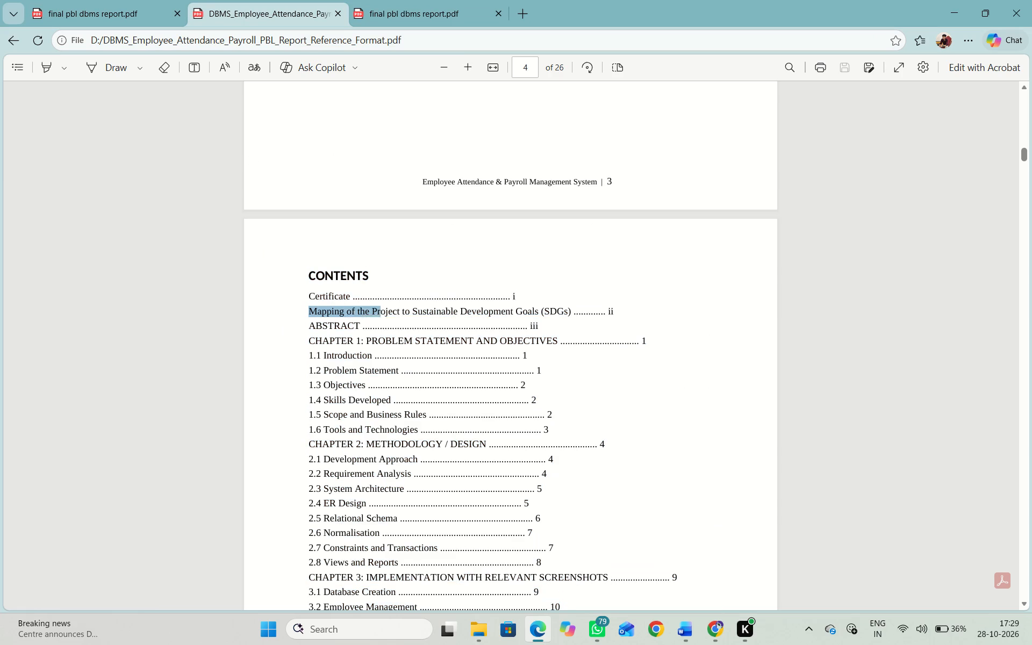
drag(388, 308, 568, 312)
key(ctrl+c)
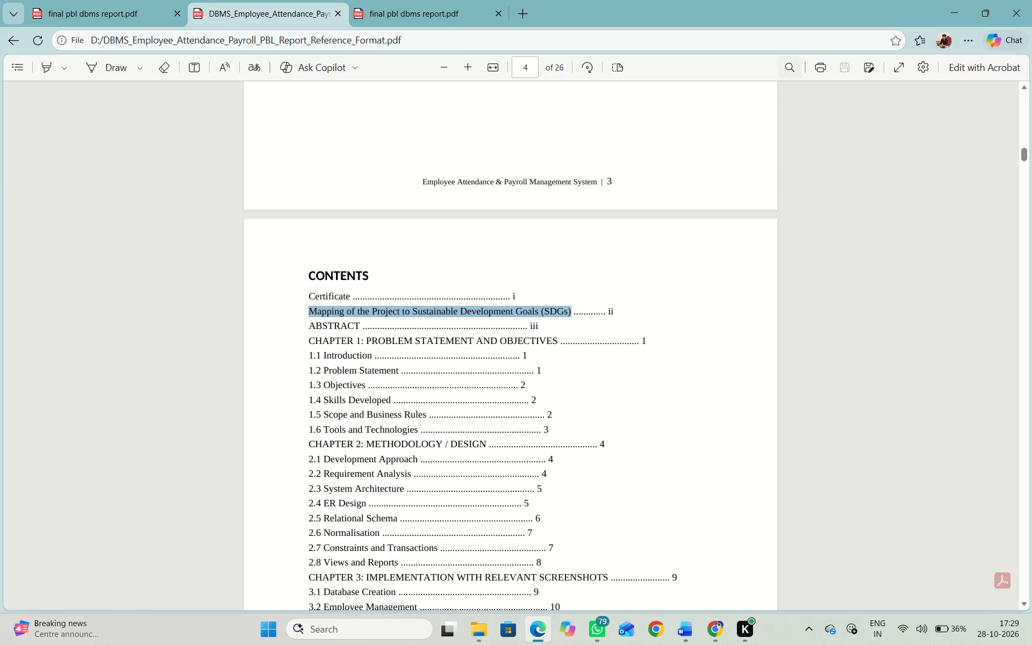
click(957, 5)
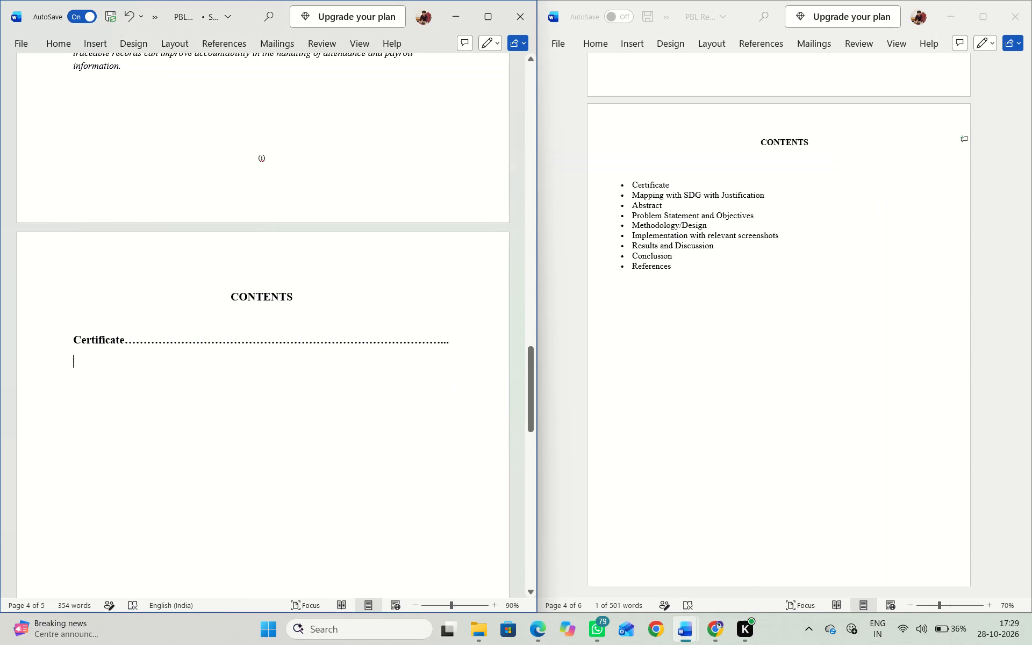
key(ctrl+v)
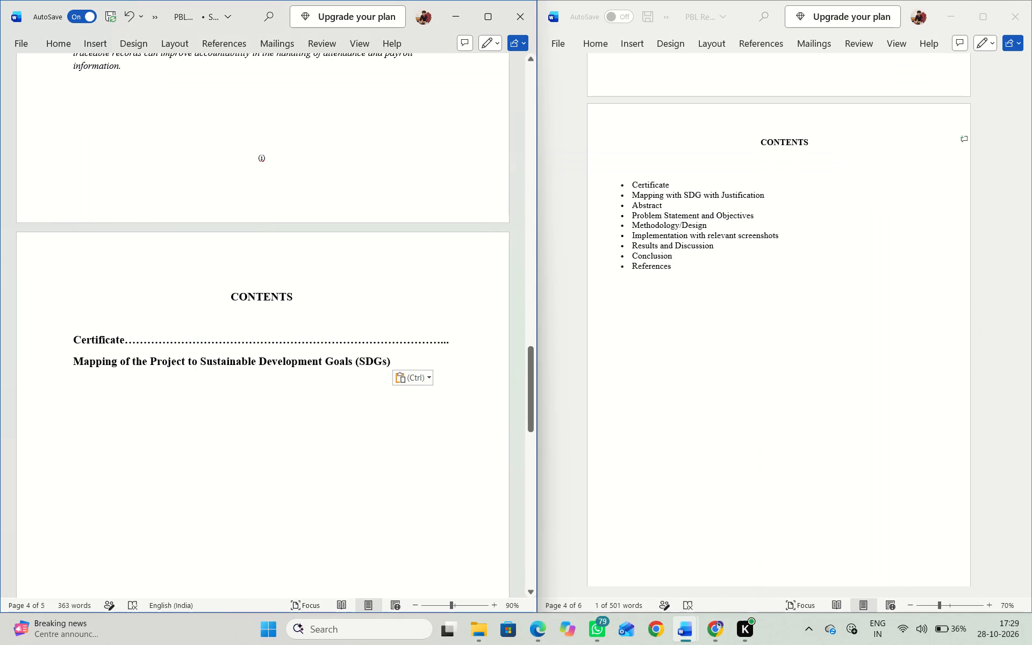
Add leader dots and the page number (i) to the SDG mapping entry, checking the number against the mapping page.
text(.................)
key(BackSpace)
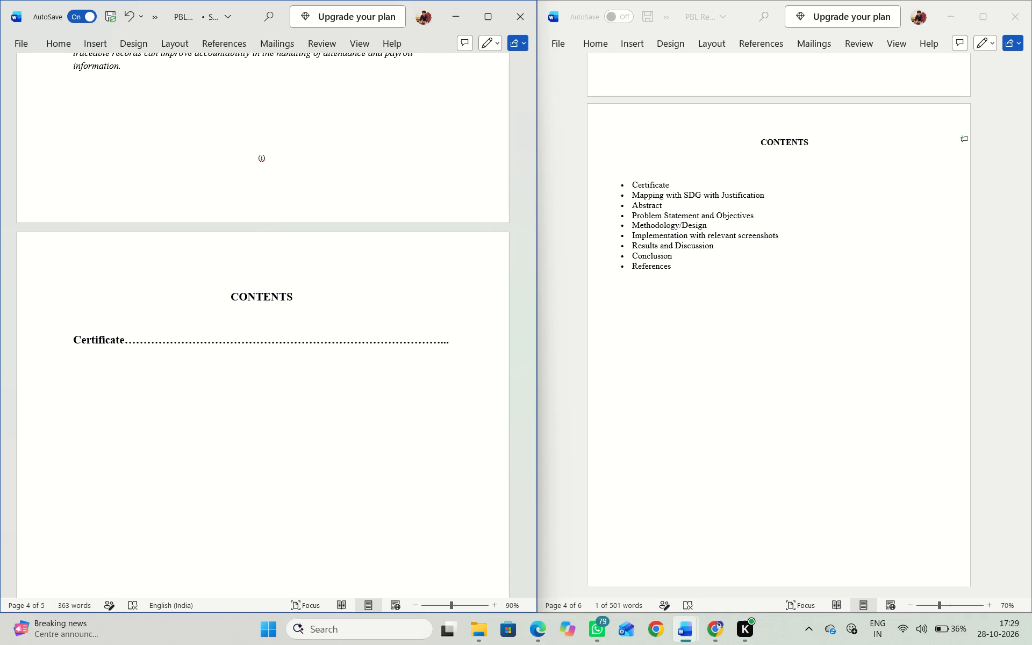
key(BackSpace)
key(BackSpace)
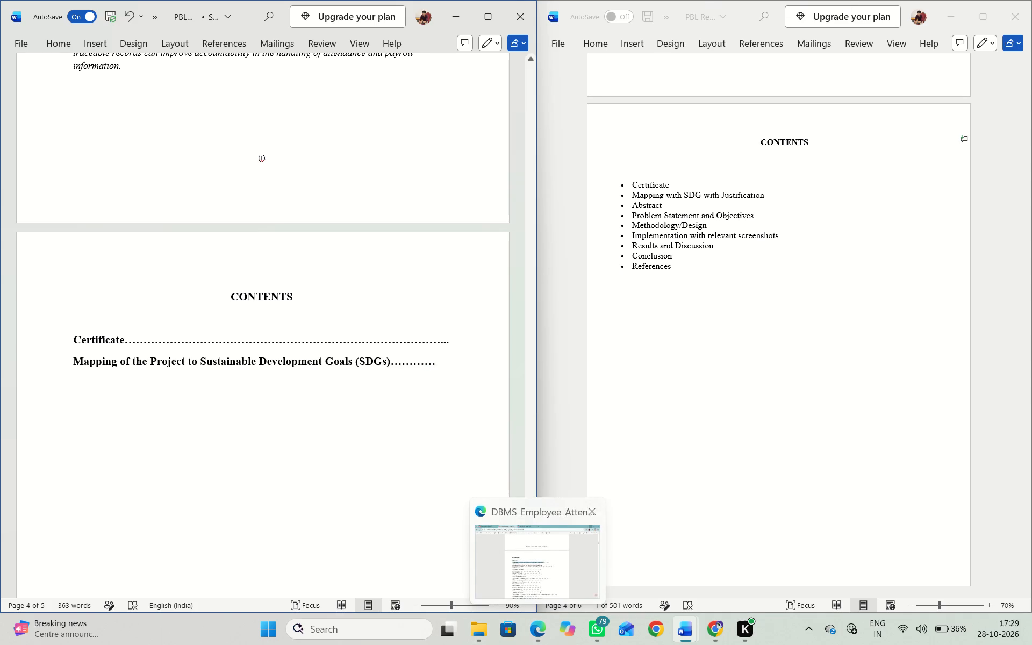
scroll(353, 349, up, 16)
scroll(347, 338, down, 1)
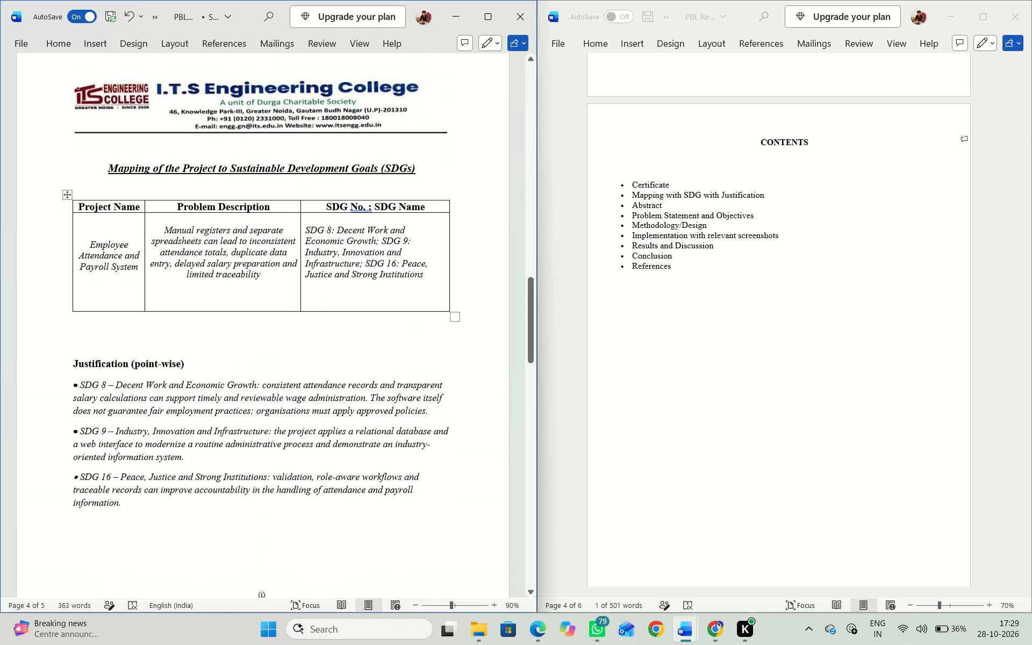
scroll(347, 338, down, 12)
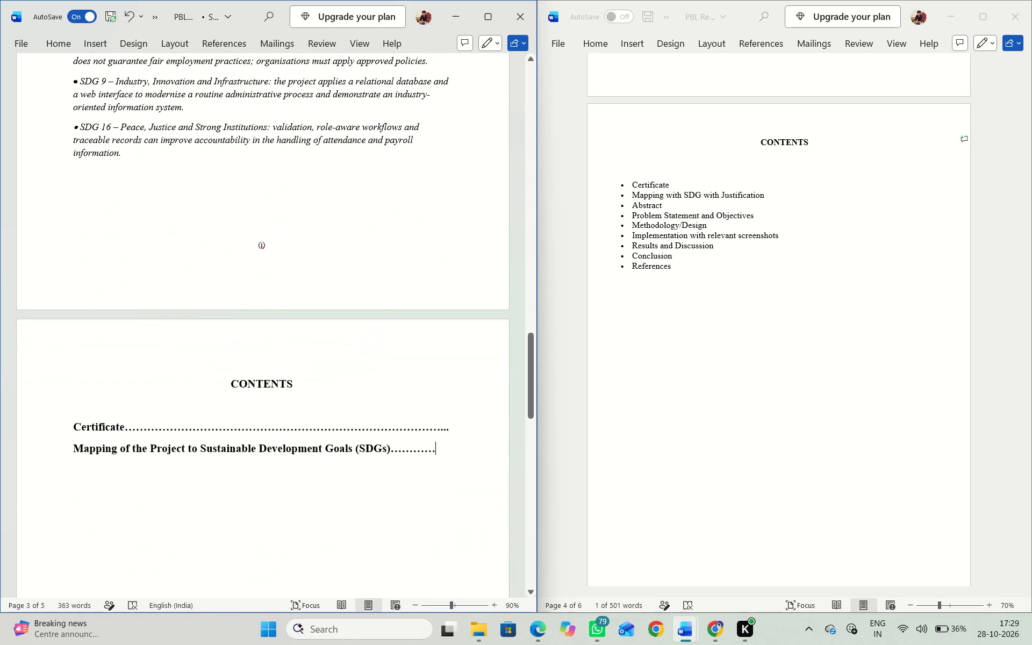
scroll(348, 338, down, 2)
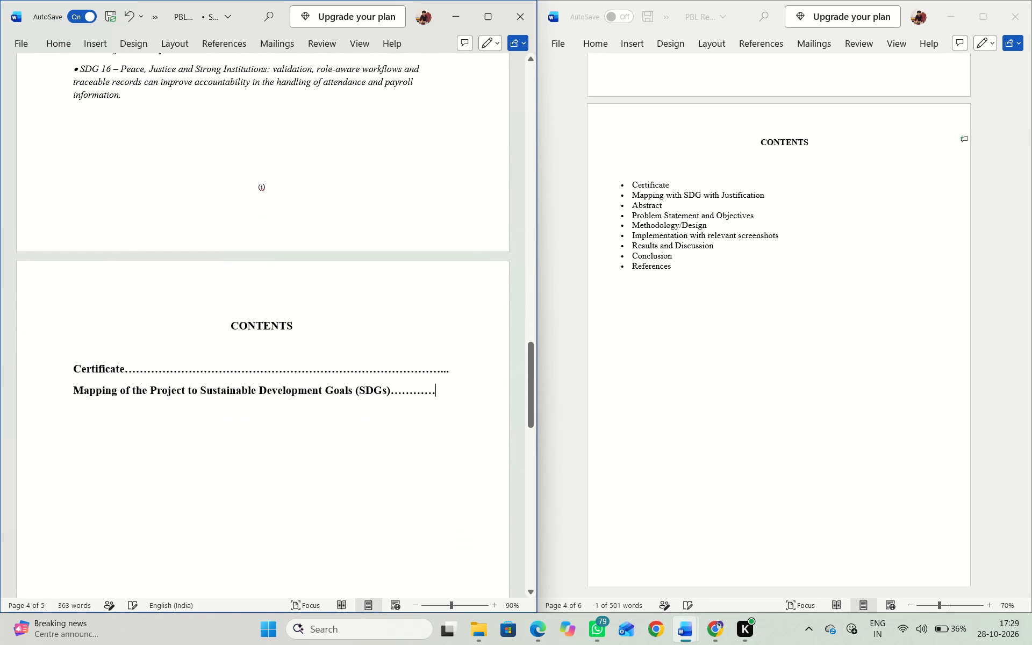
key(shift+parenleft)
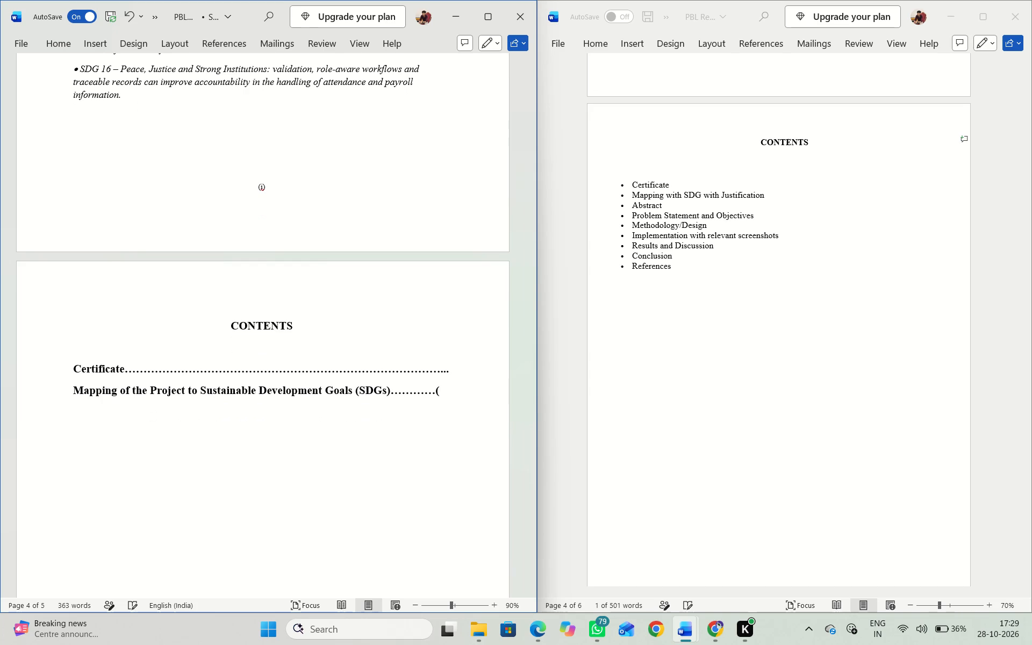
key(i)
key(shift+parenright)
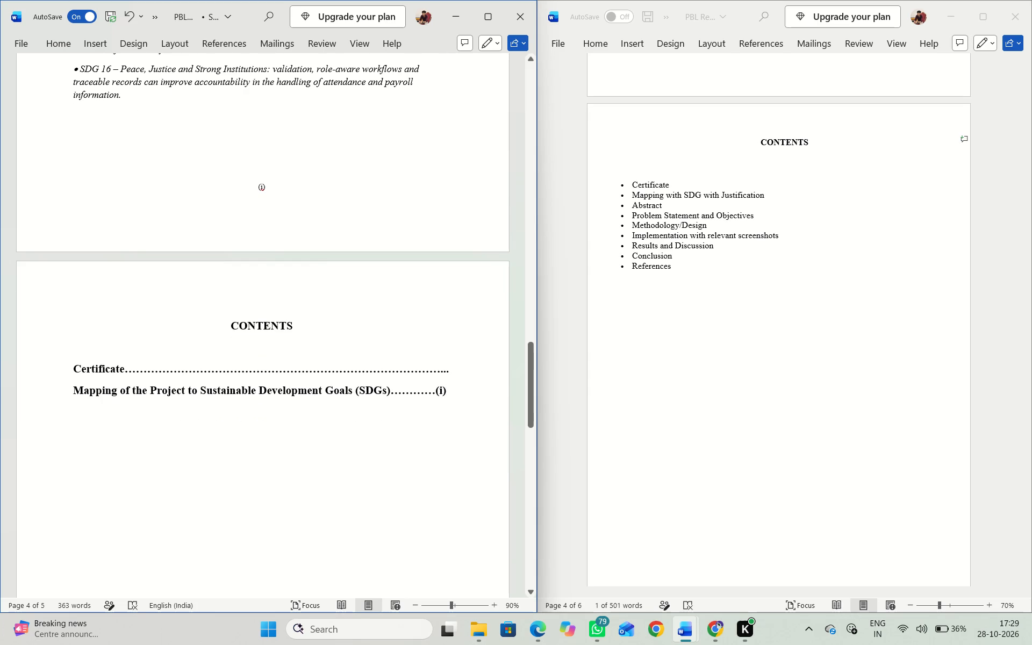
Insert a space between the leader dots and (i) in the SDG mapping entry and start a new line below it.
click(436, 394)
key(period)
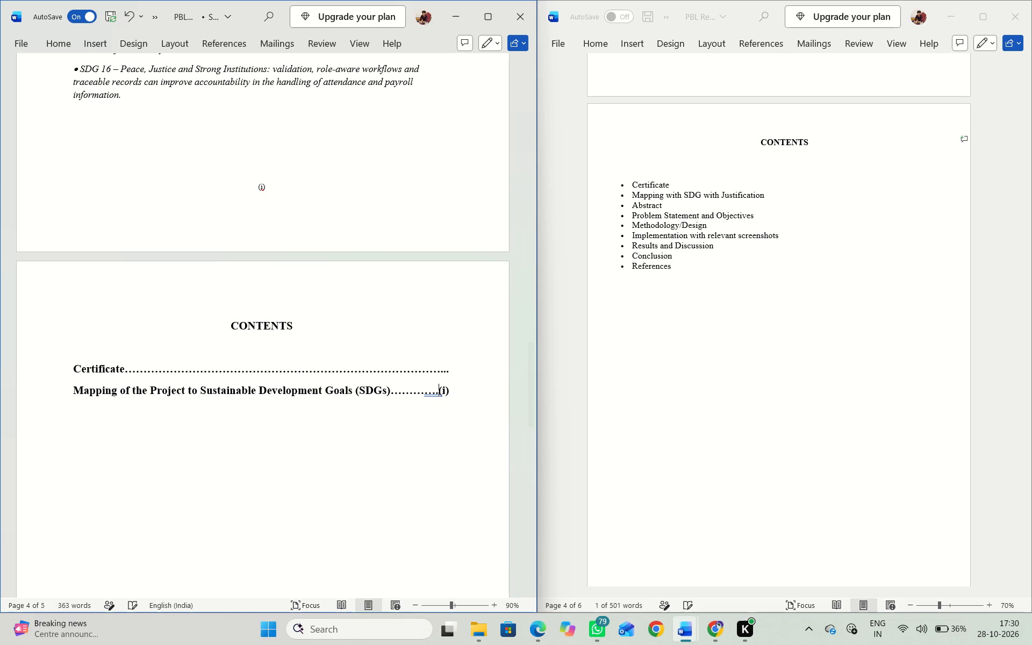
key(space)
key(BackSpace)
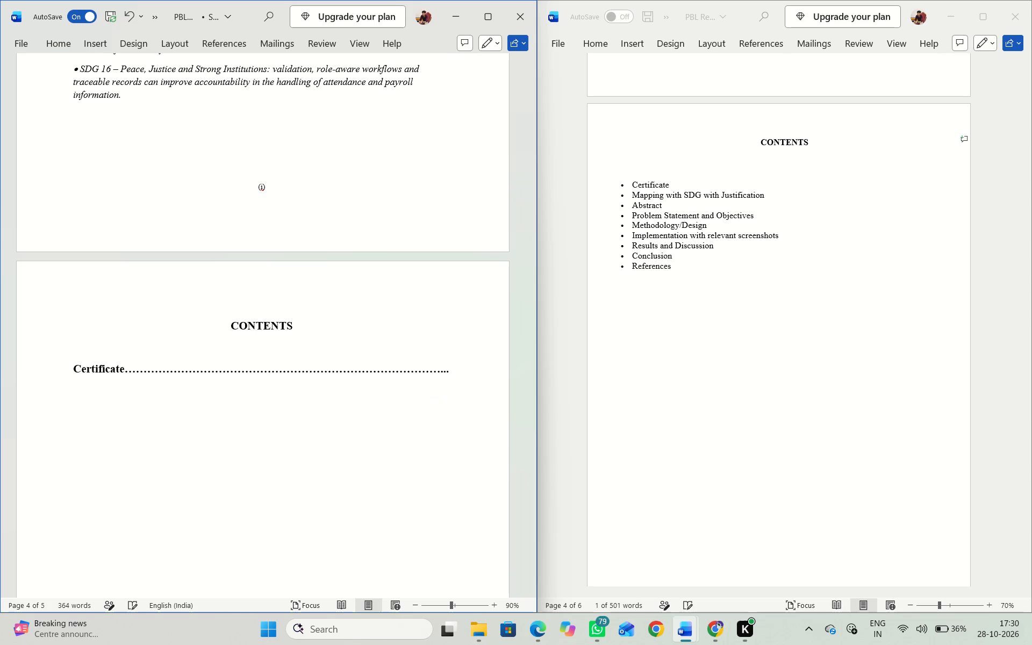
key(BackSpace)
key(space)
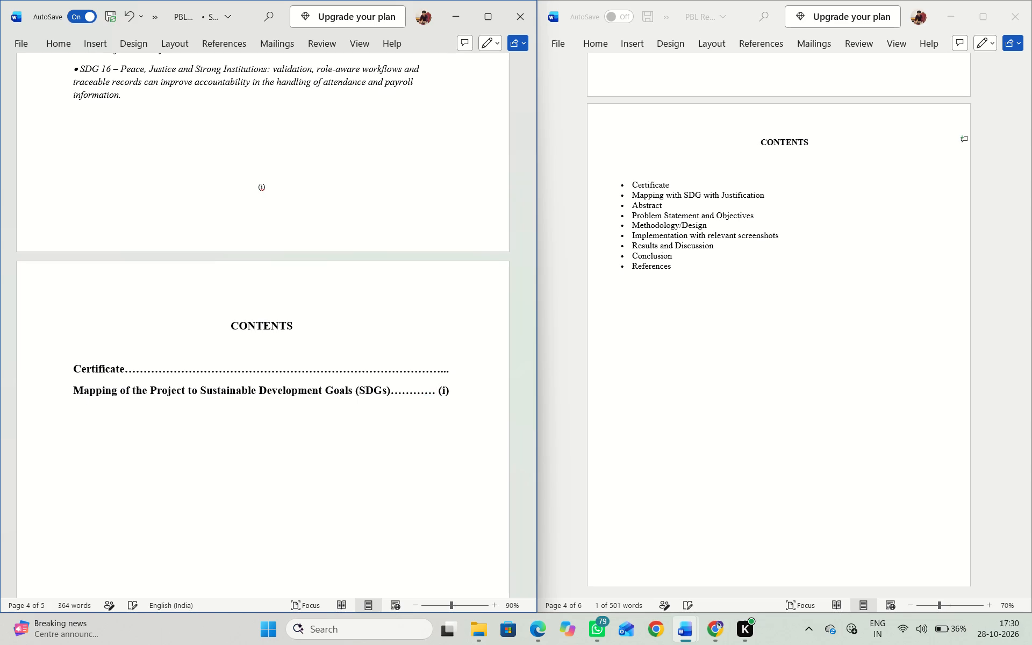
click(453, 391)
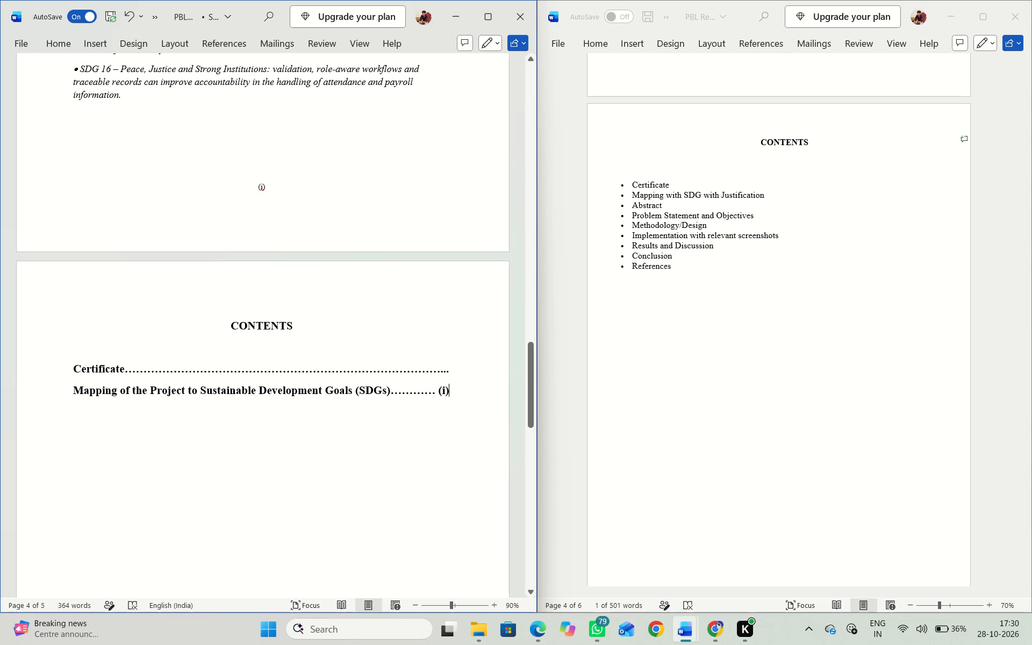
key(Return)
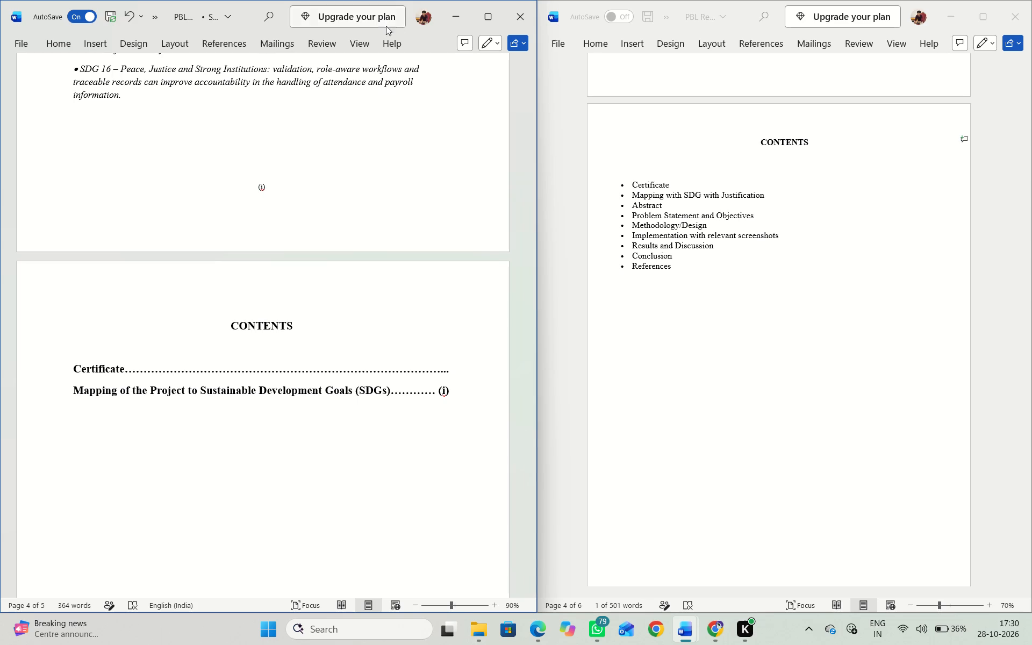
Copy "ABSTRACT" from the reference-format PDF in Edge and paste it as the report's third contents entry in Word.
click(539, 629)
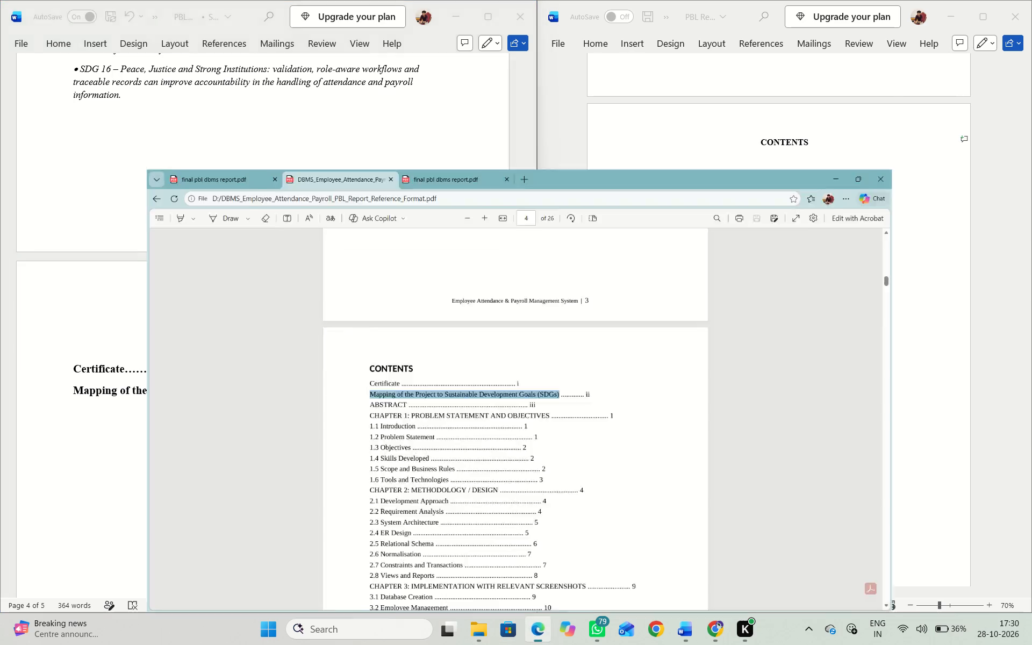
drag(310, 327, 339, 322)
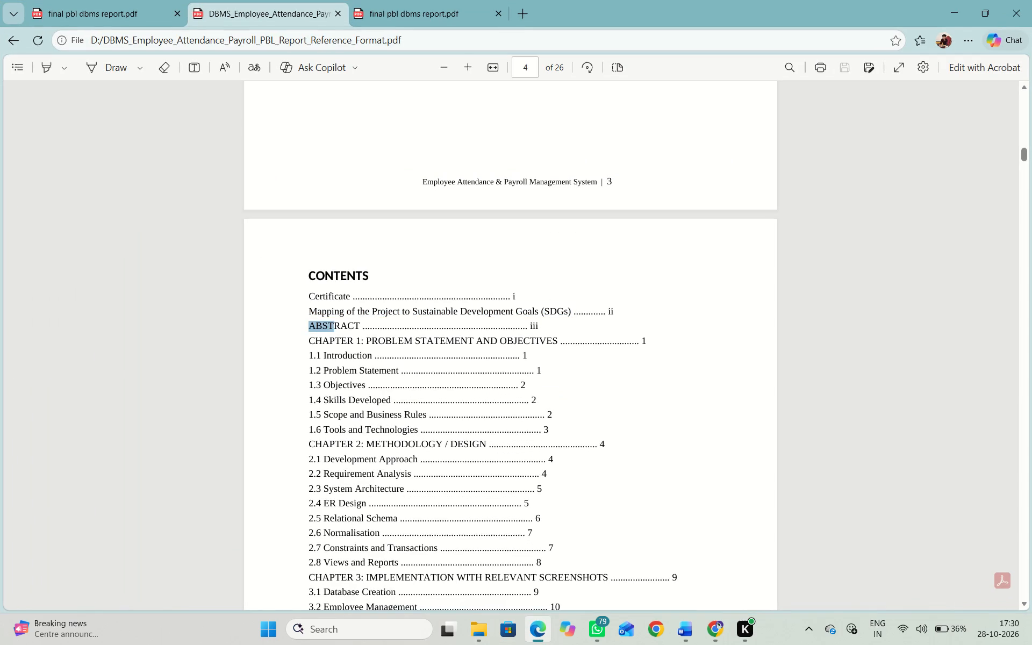
drag(339, 322, 359, 322)
key(ctrl+c)
click(951, 7)
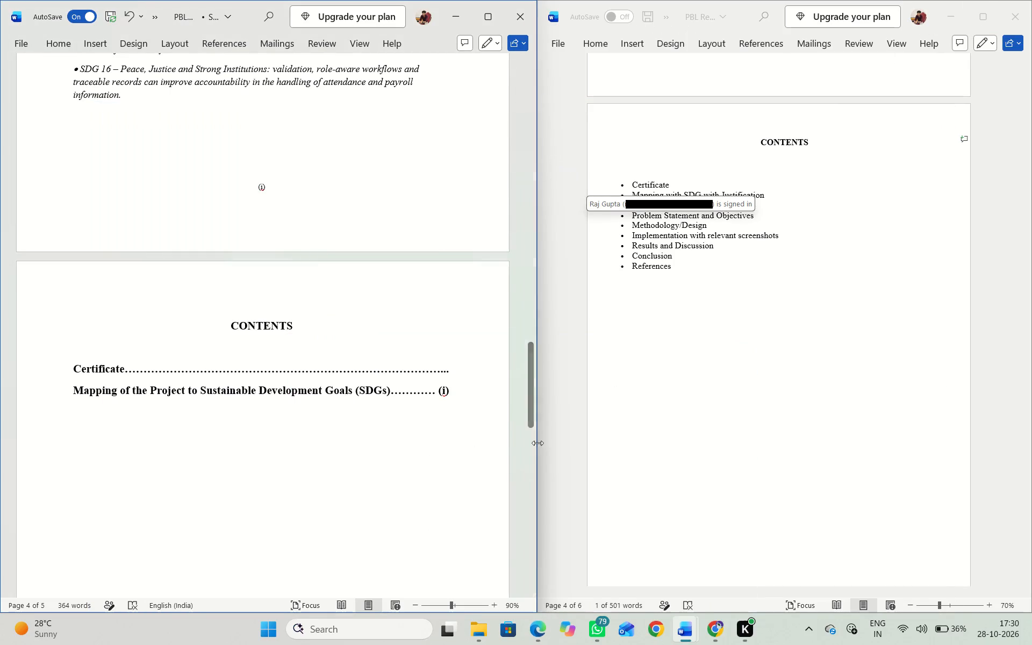
click(539, 629)
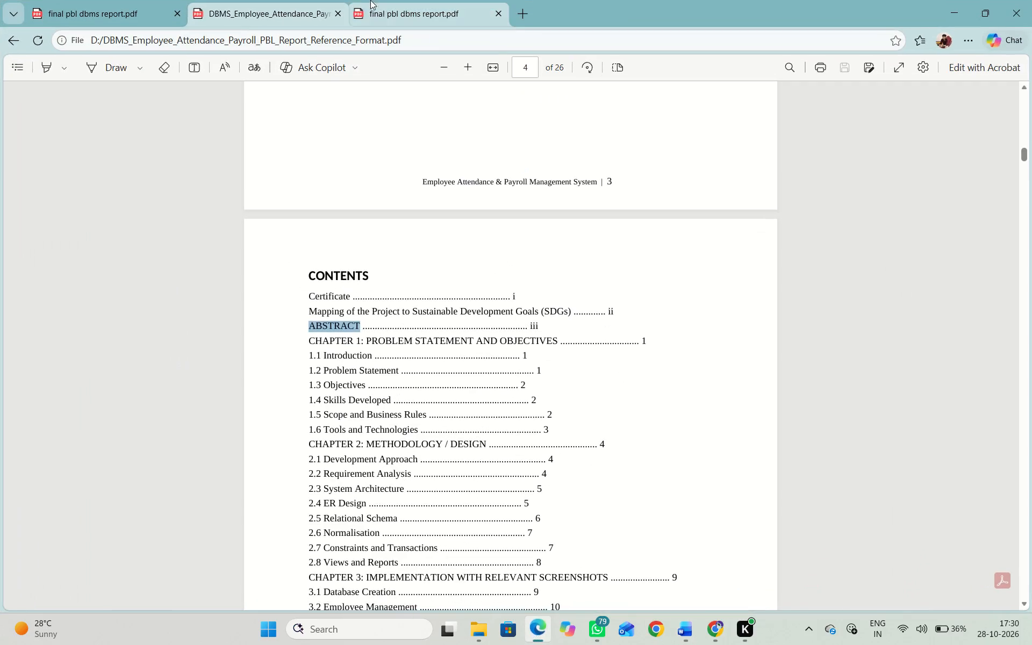
click(378, 7)
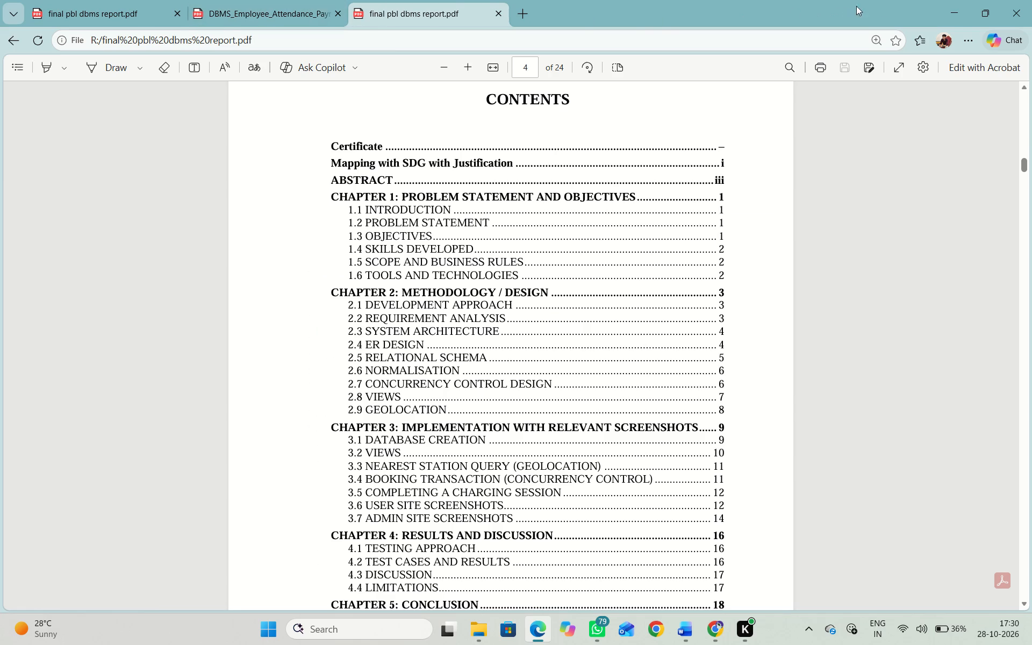
click(956, 5)
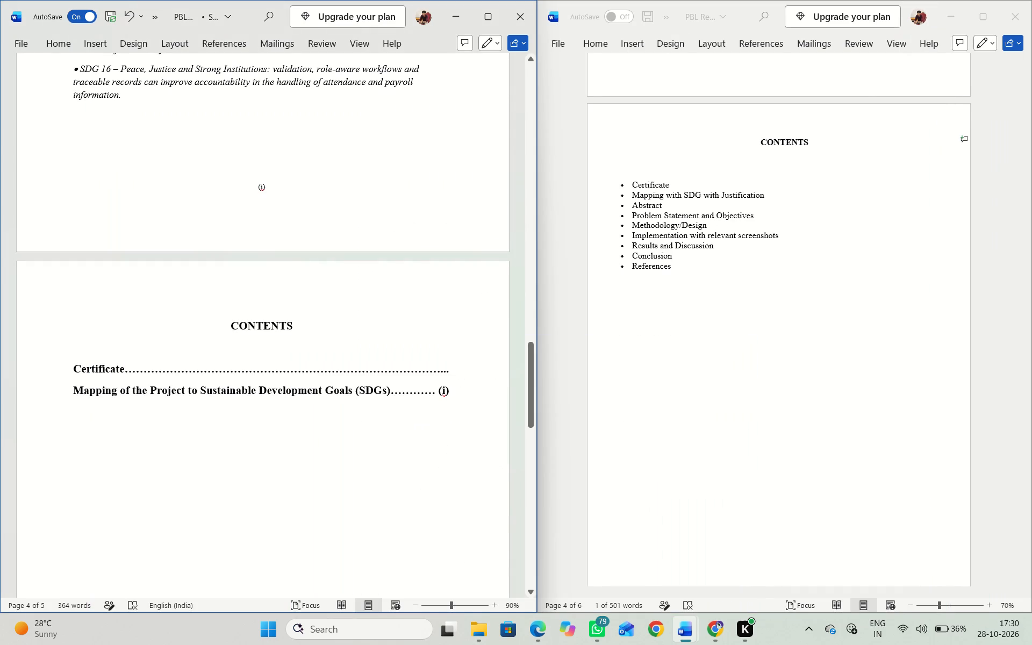
click(451, 390)
key(Return)
key(ctrl+v)
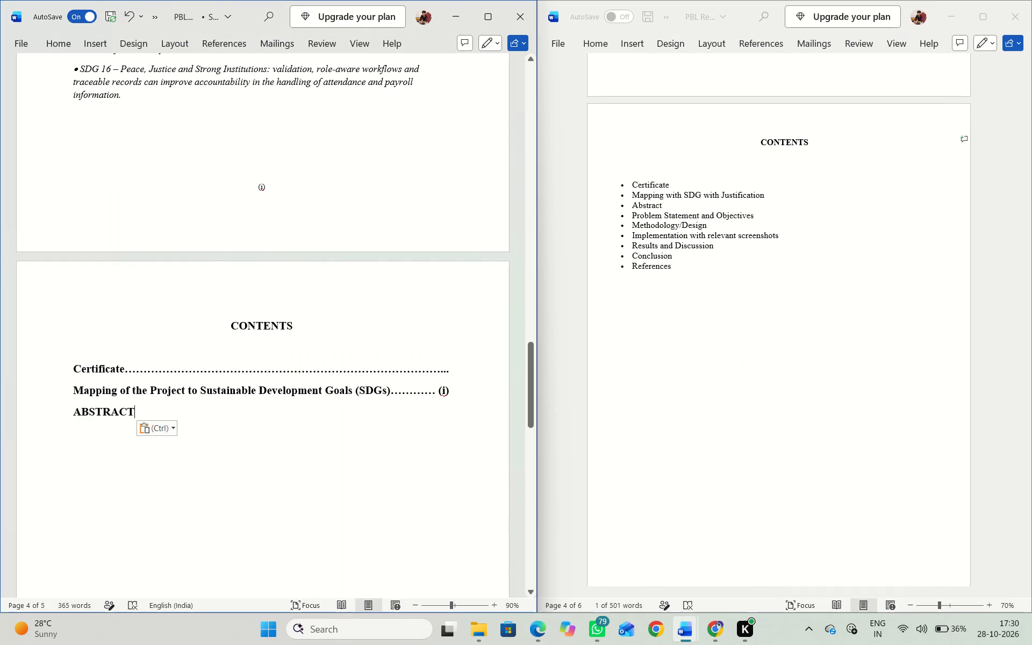
Add a row of leader dots after the ABSTRACT entry, leaving room for a page number at the line's end.
key(period)
key(period)
key(period)
key(period)
key(period)
key(period)
key(period)
key(period)
key(period)
key(period)
key(period)
key(period)
key(period)
key(period)
key(period)
key(period)
key(period)
key(period)
key(period)
key(period)
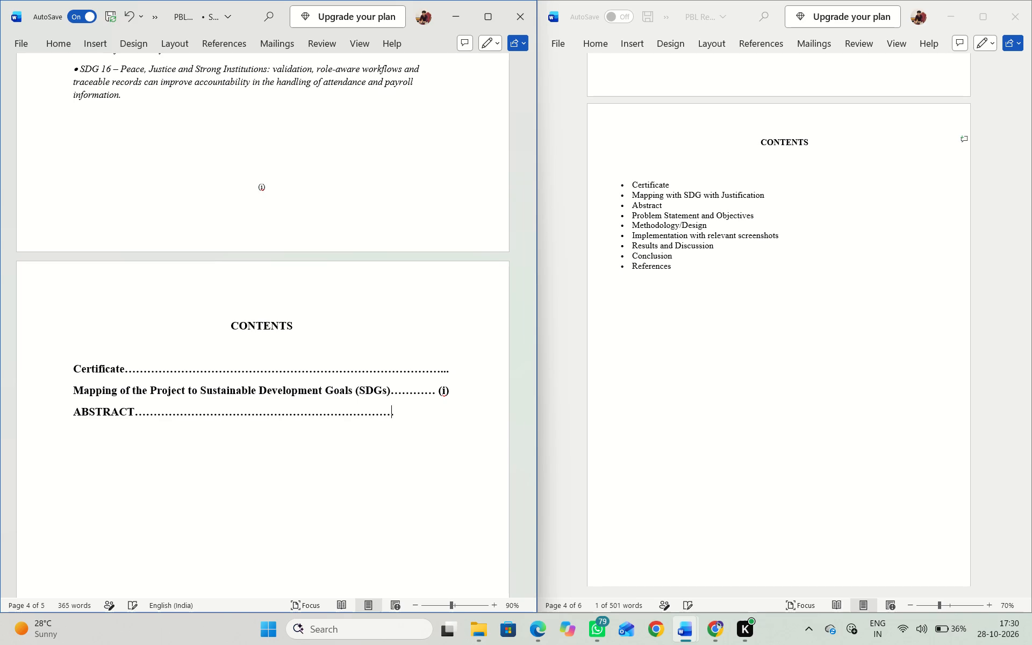
key(period)
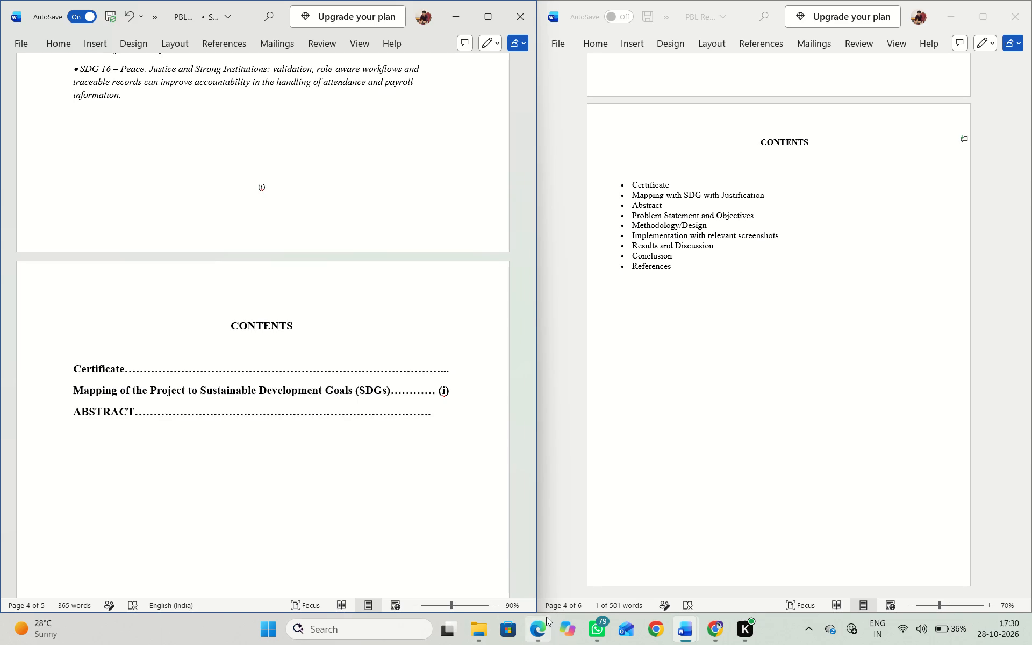
Examine the contents and abstract pages of the reference-format PDF and the final report PDF's contents for the abstract's page number.
click(546, 617)
click(280, 3)
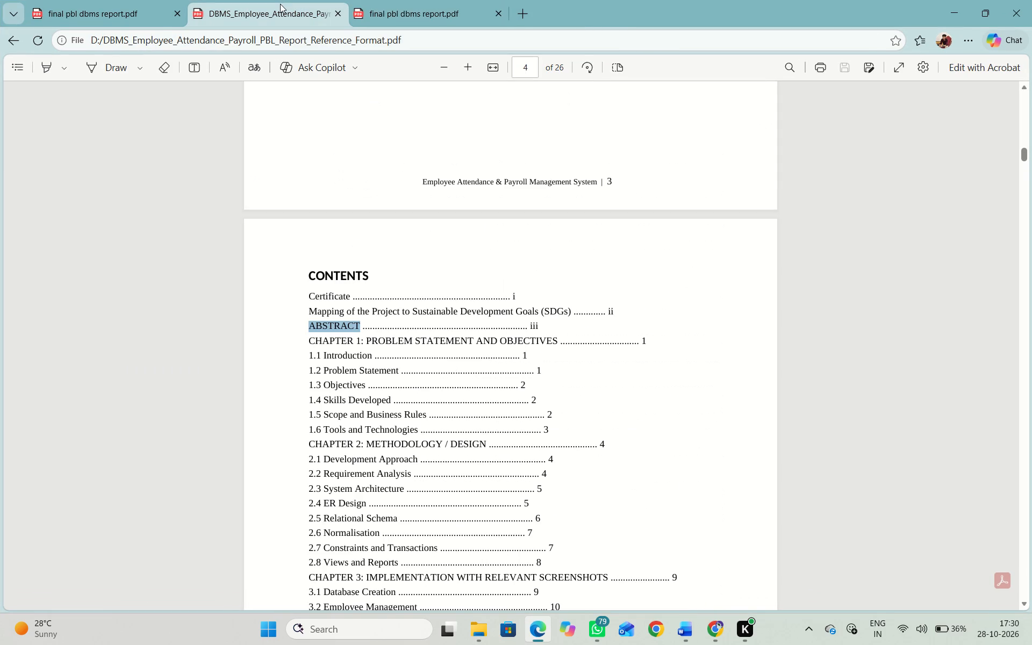
scroll(453, 232, down, 11)
scroll(453, 173, down, 2)
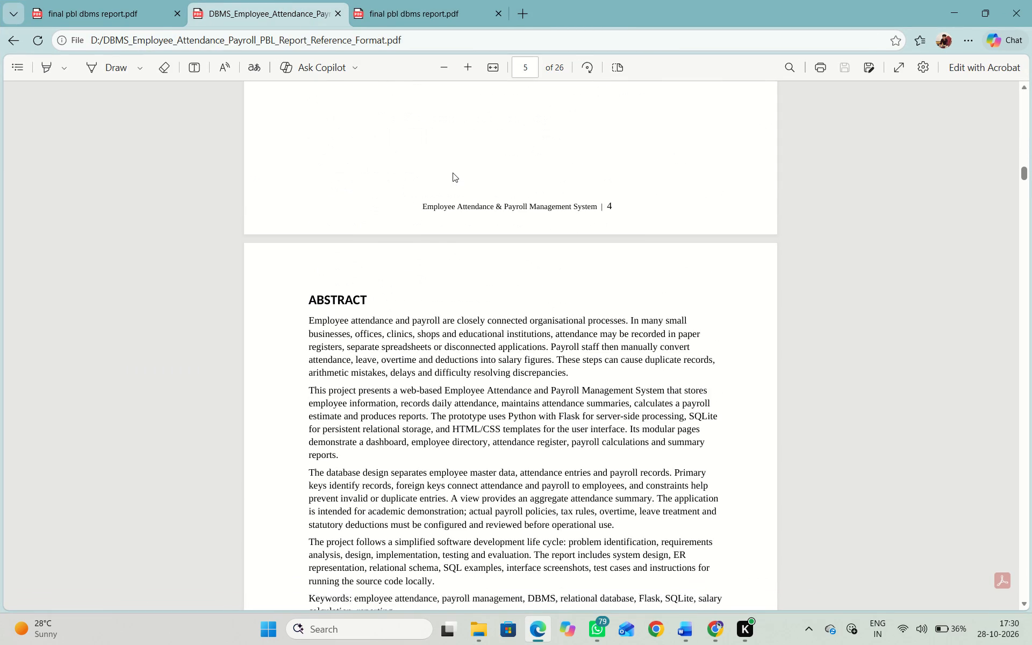
scroll(453, 173, down, 2)
scroll(453, 173, up, 7)
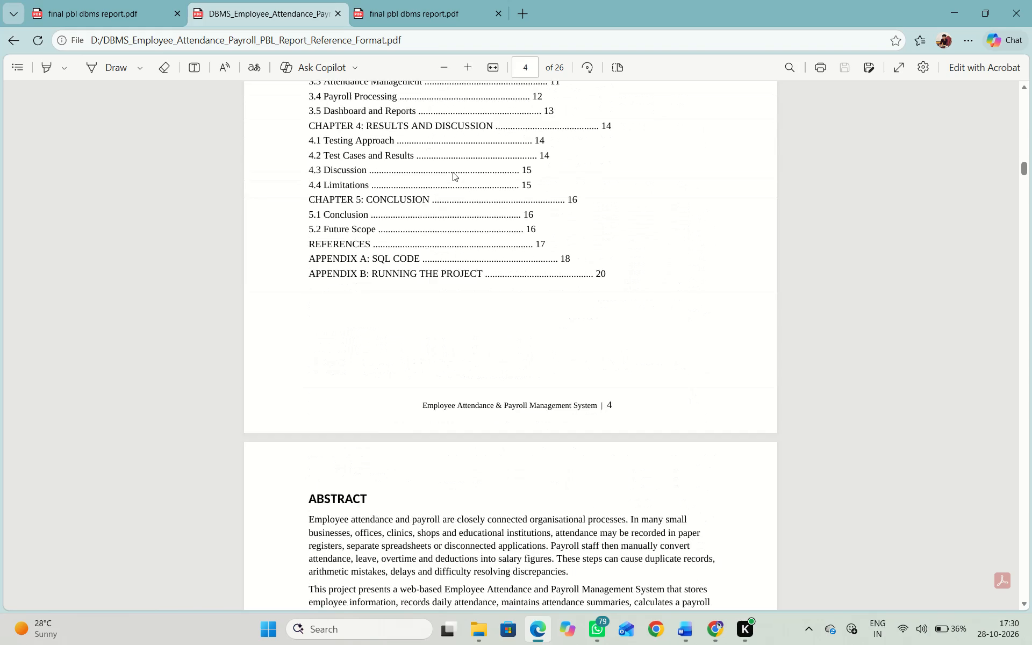
scroll(453, 172, up, 8)
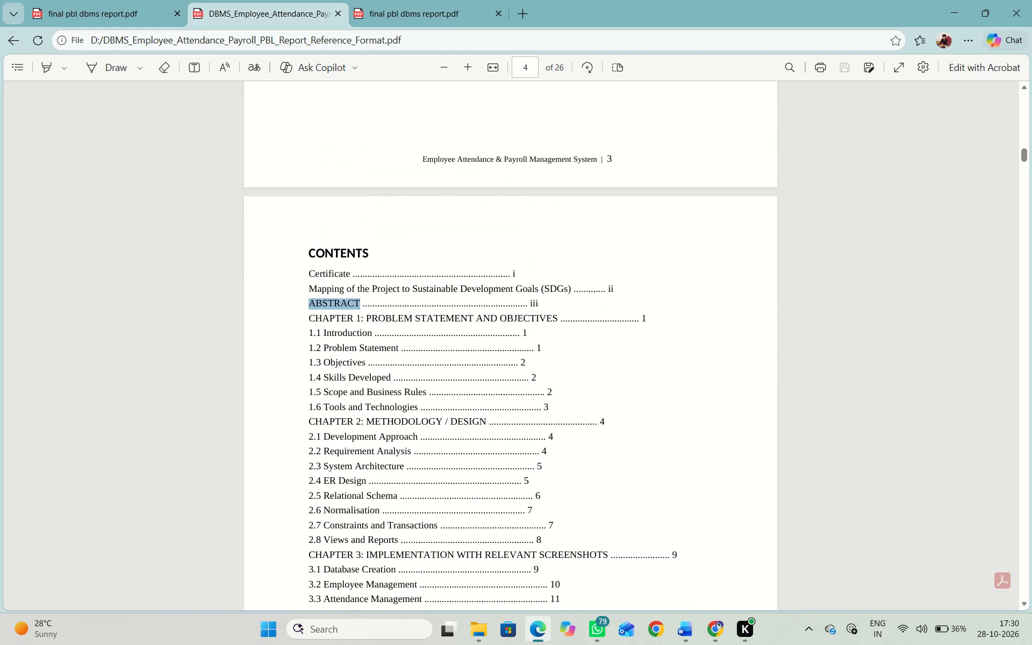
scroll(451, 170, up, 3)
scroll(453, 114, down, 1)
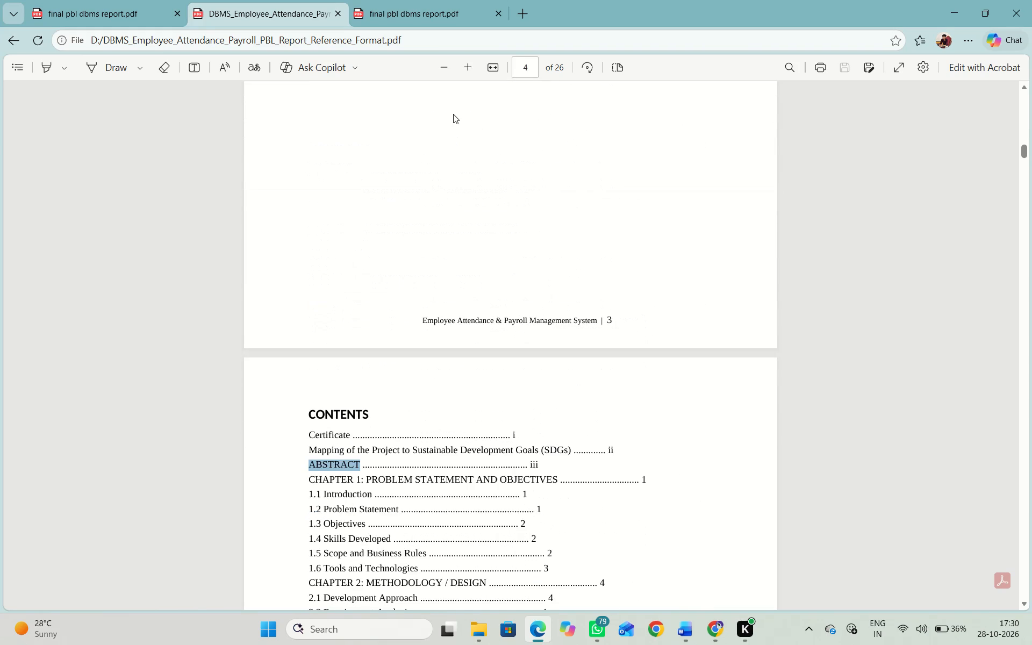
scroll(453, 114, down, 2)
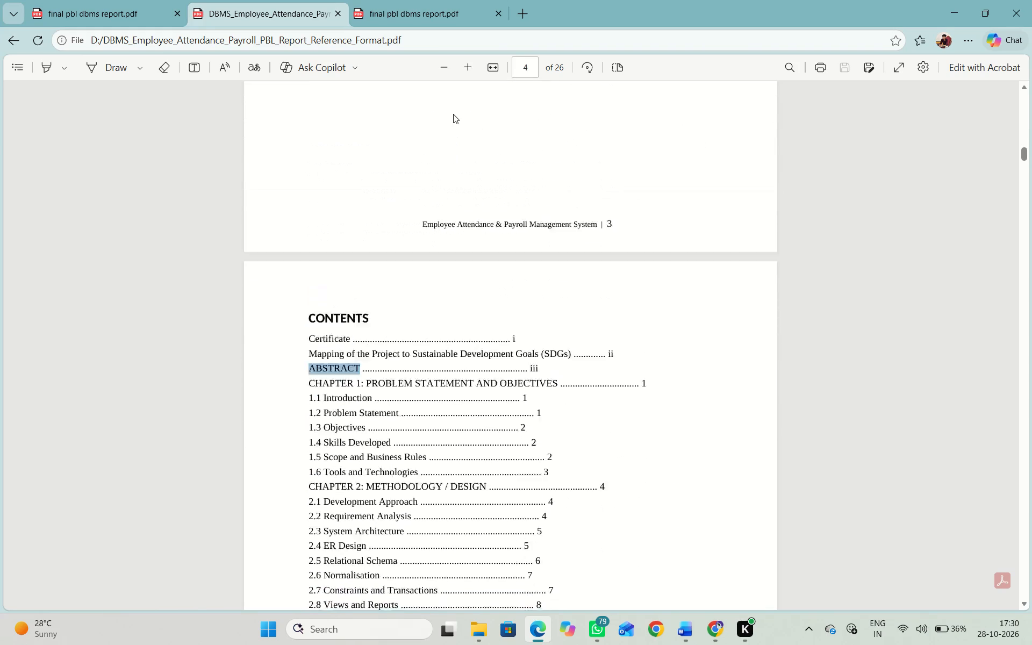
scroll(453, 114, down, 1)
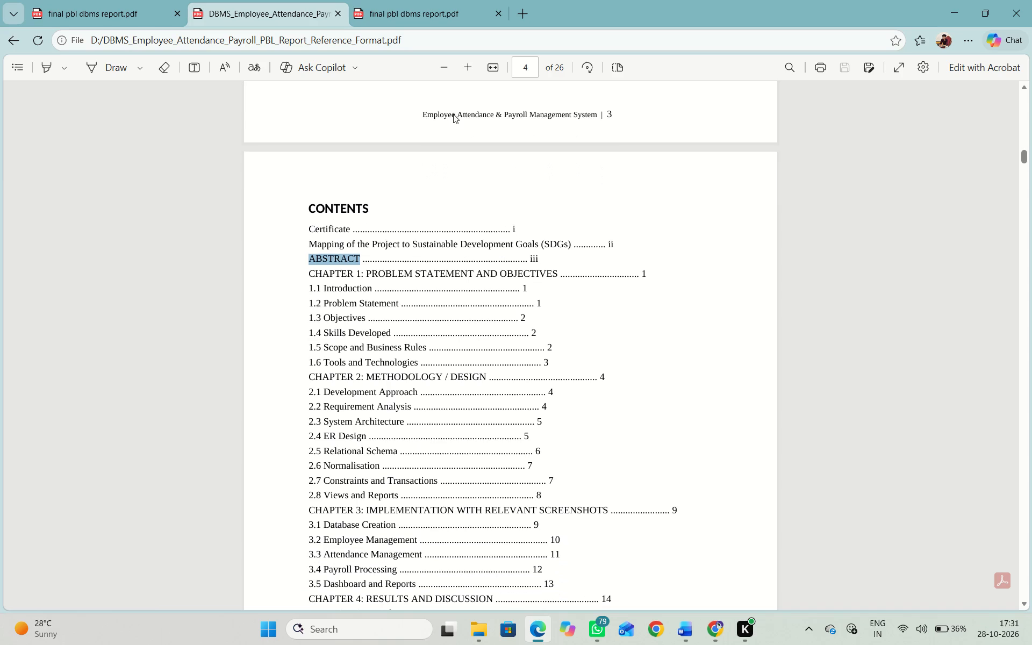
scroll(453, 114, down, 1)
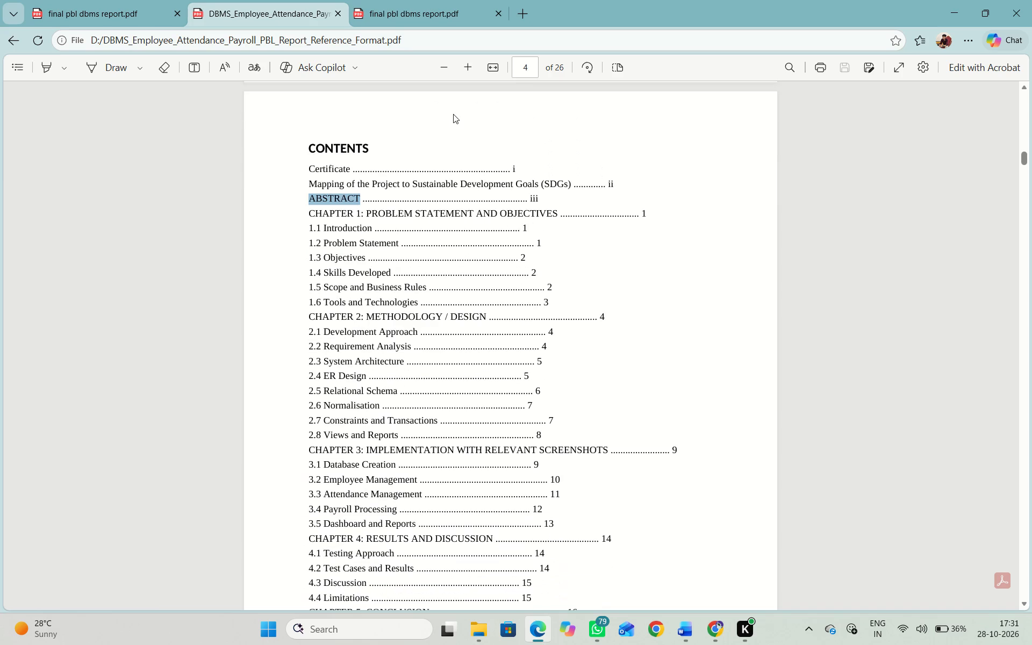
click(422, 0)
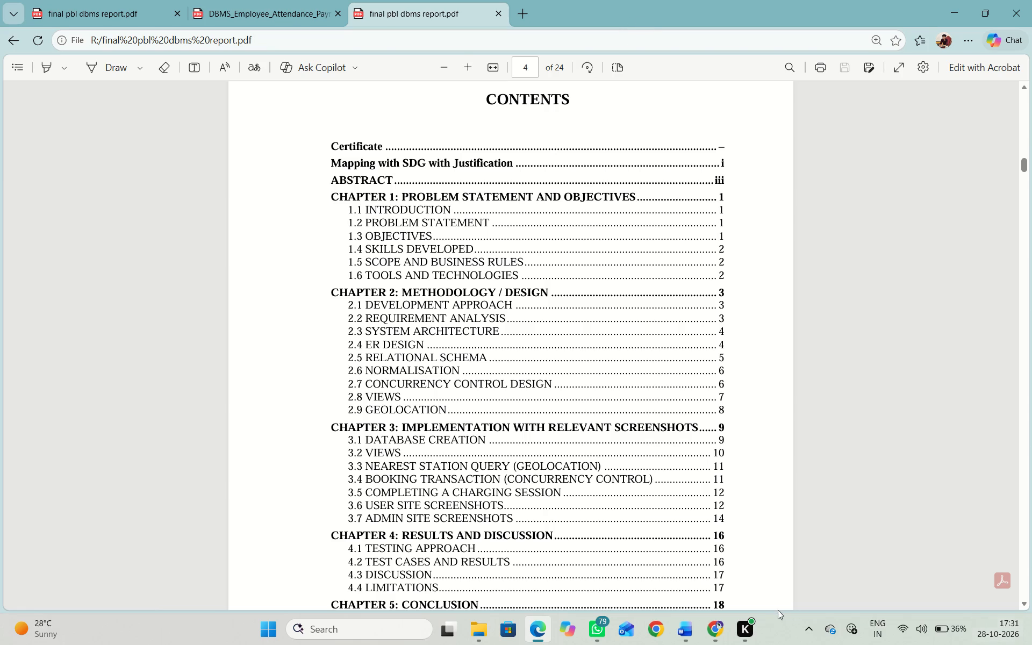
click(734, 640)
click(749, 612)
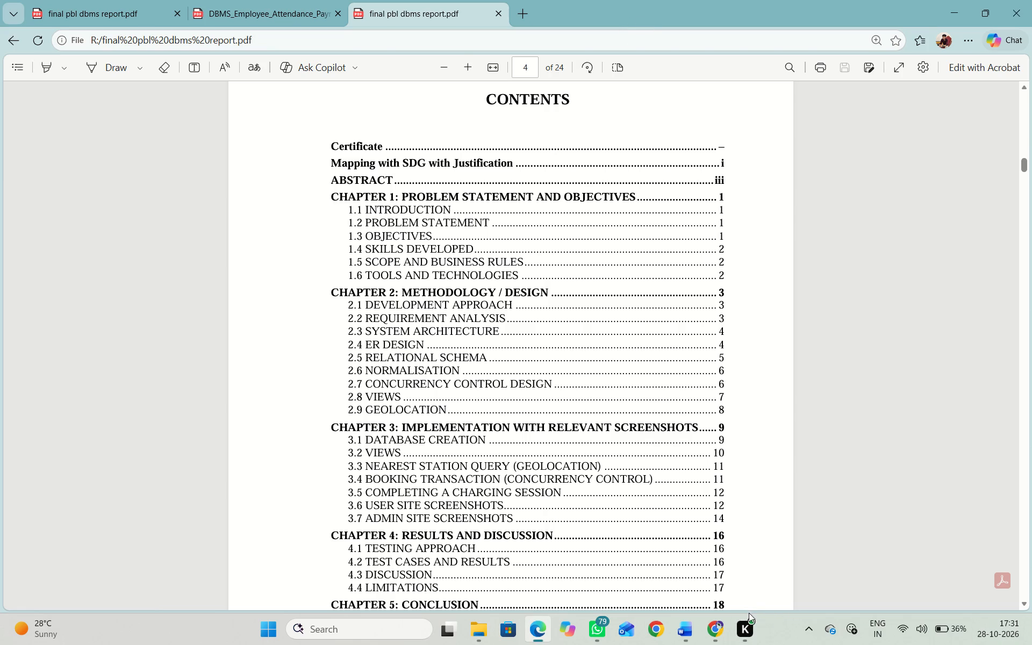